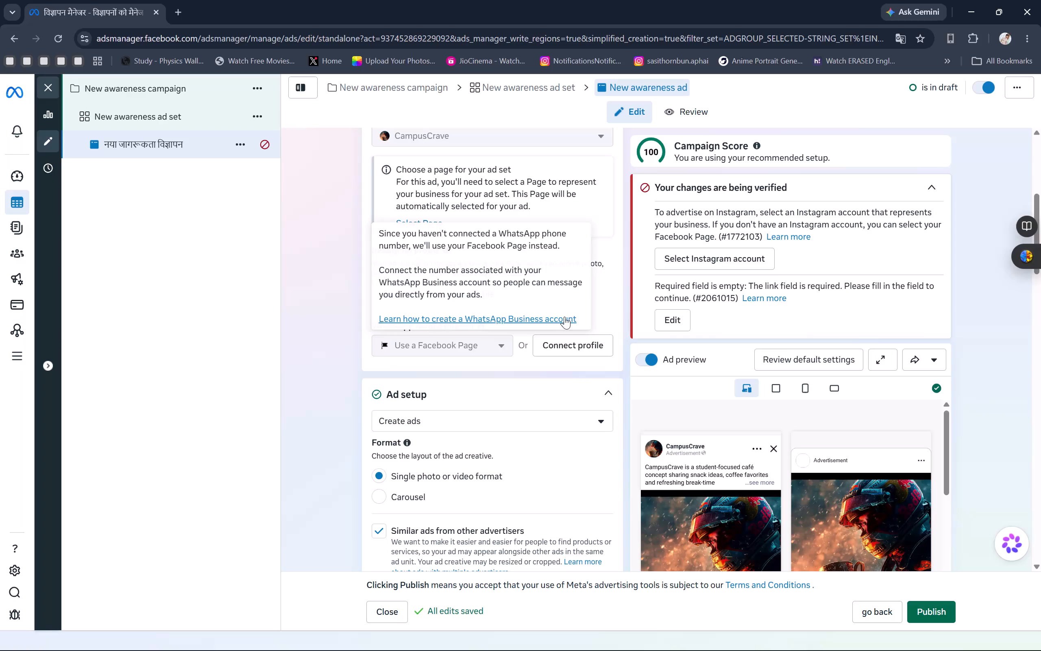
Go to the Destination section of the new awareness ad from the verification error about the empty required link field.
{"action": "left_click", "coordinate": [677, 323]}
{"action": "left_click", "coordinate": [677, 323]}
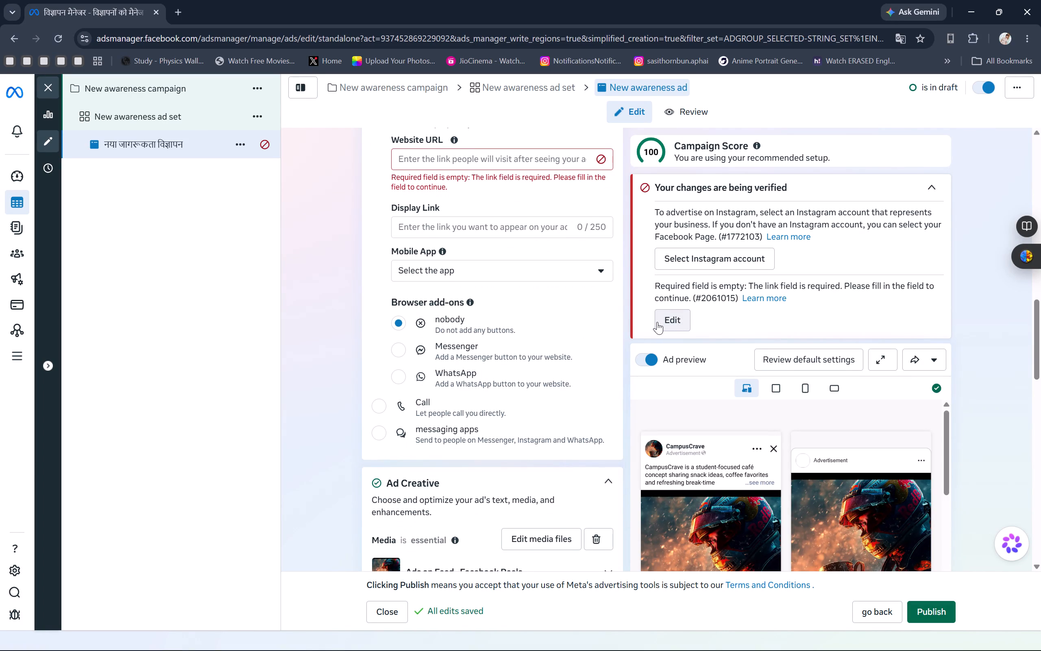
{"action": "scroll", "coordinate": [483, 255], "scroll_direction": "up", "scroll_amount": 3}
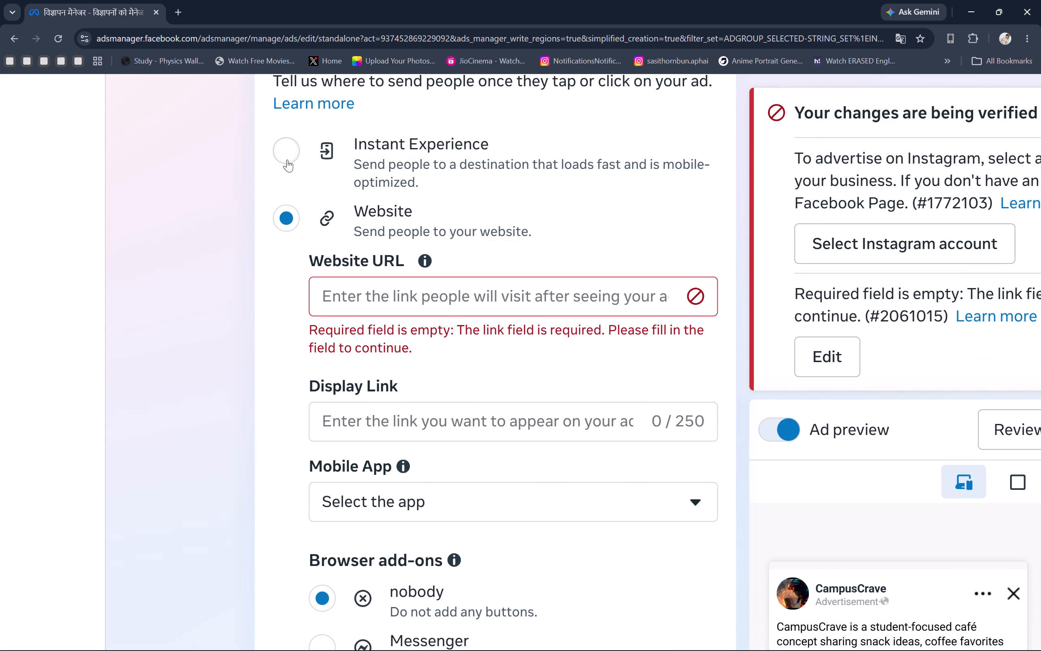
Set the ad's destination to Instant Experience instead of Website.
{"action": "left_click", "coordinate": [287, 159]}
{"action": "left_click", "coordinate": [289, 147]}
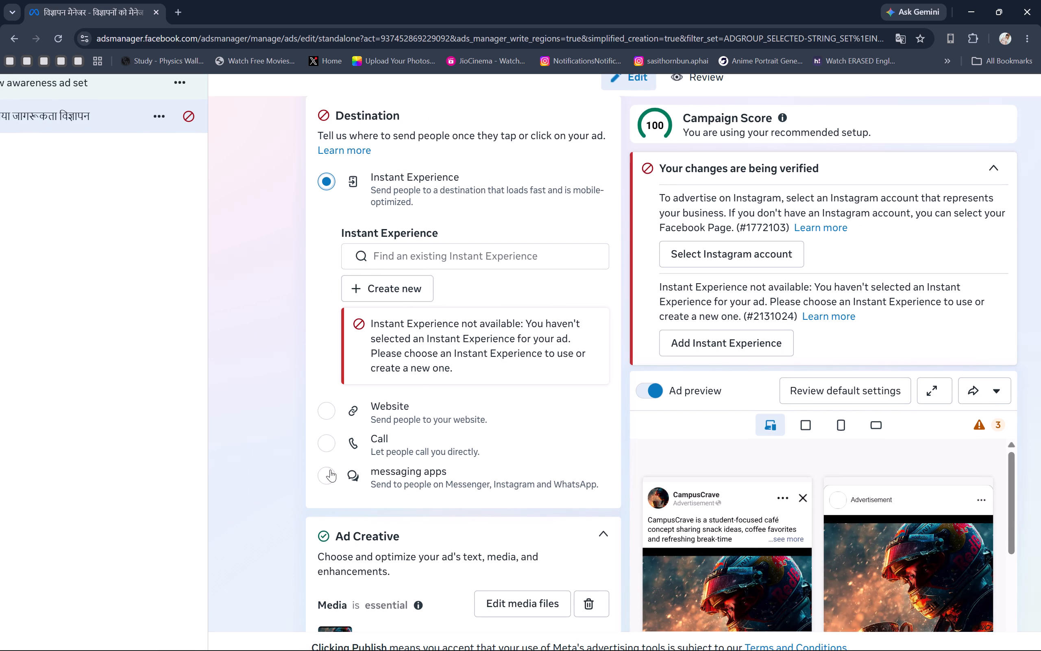
Set the ad's destination to Call so people can call directly.
{"action": "left_click", "coordinate": [326, 450]}
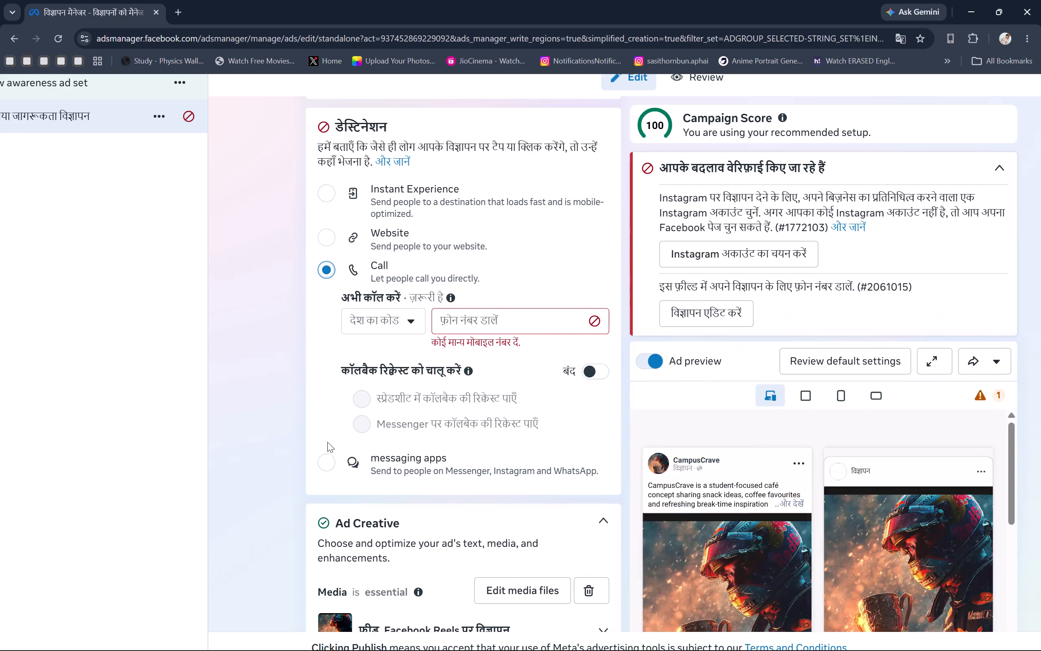
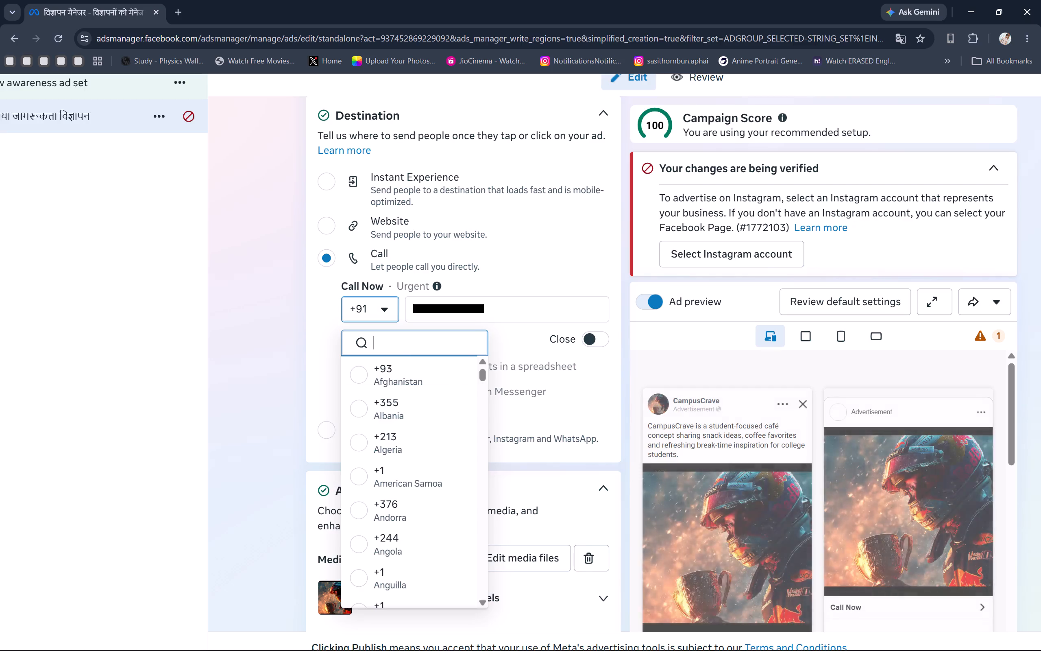
Choose +91 as the country code for the ad's Call Now number.
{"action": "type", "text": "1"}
{"action": "left_click", "coordinate": [409, 367]}
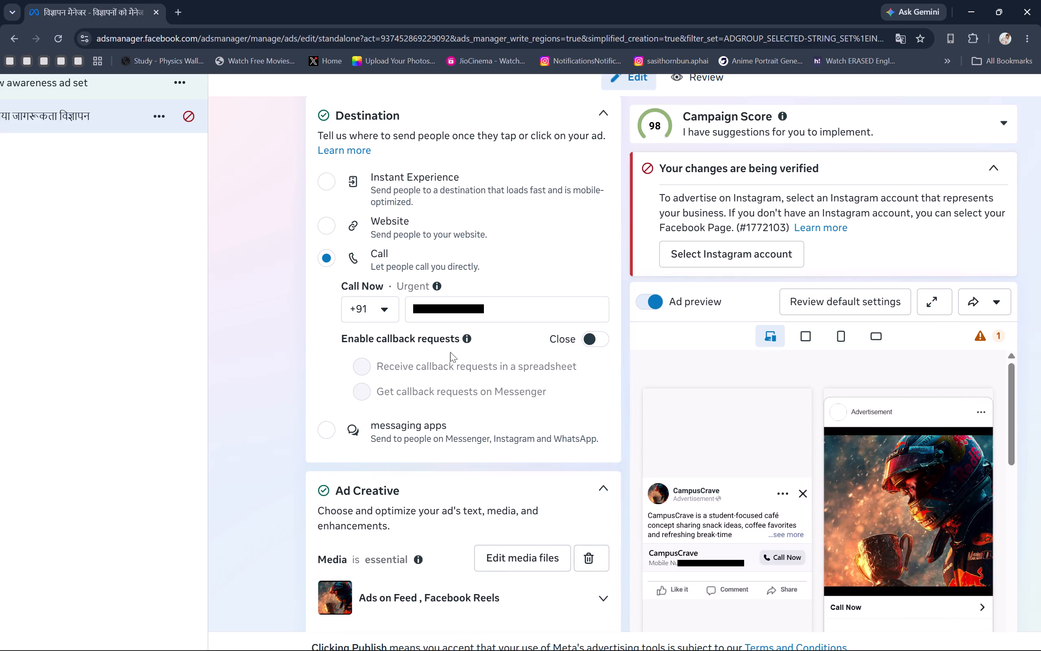
Go to the ad's Instagram profile section from the verification error about selecting an Instagram account.
{"action": "scroll", "coordinate": [576, 408], "scroll_direction": "up", "scroll_amount": 3}
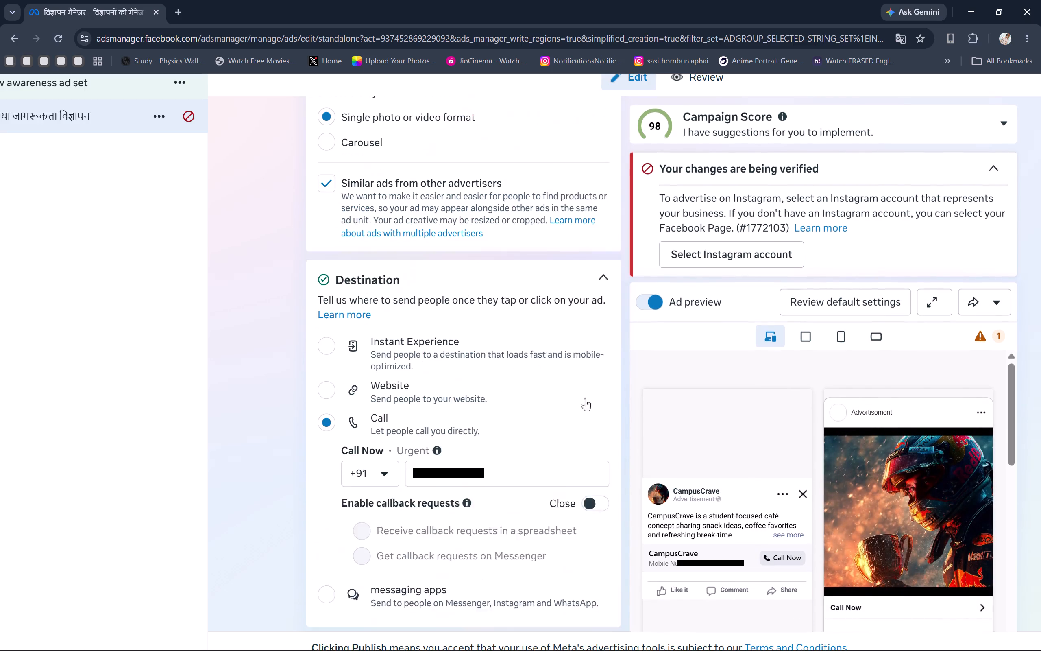
{"action": "left_click", "coordinate": [667, 264]}
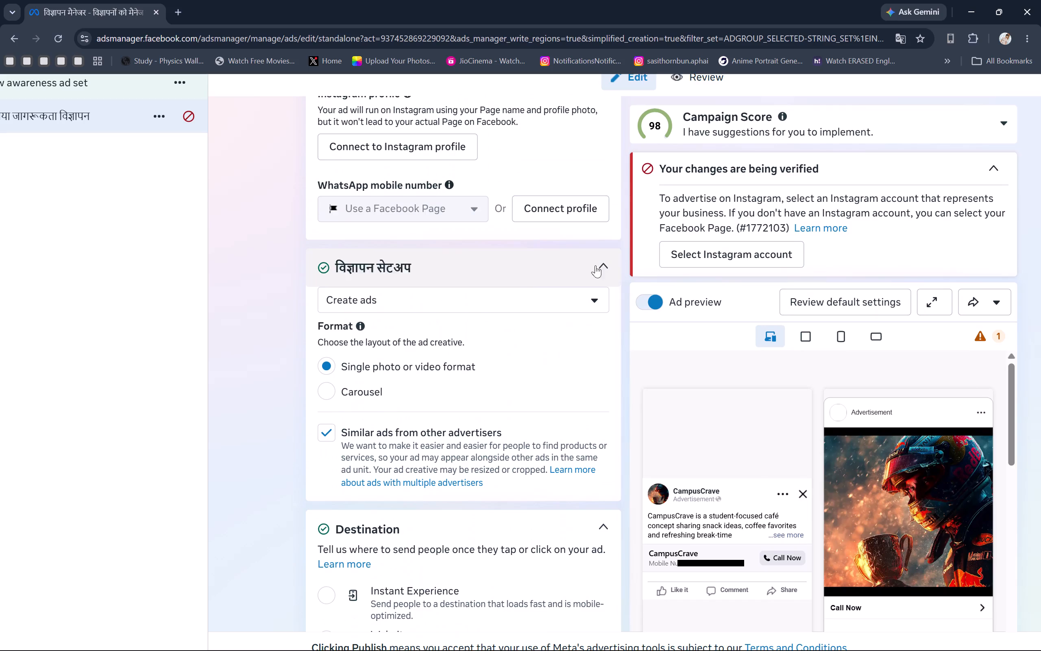
{"action": "scroll", "coordinate": [500, 292], "scroll_direction": "up", "scroll_amount": 3}
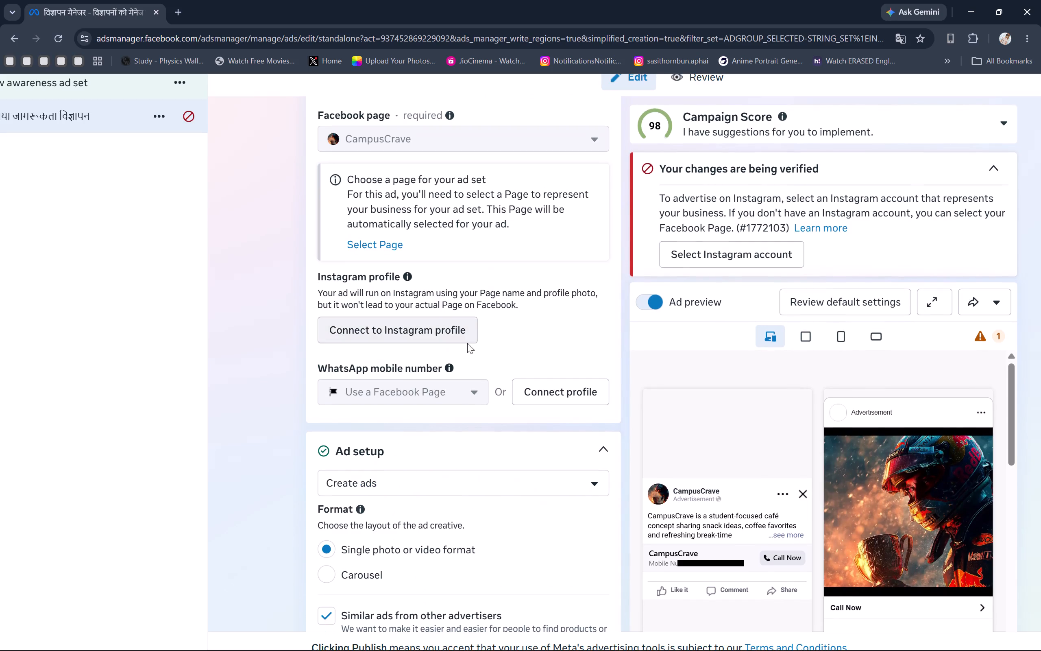
Start connecting a WhatsApp mobile number to the ad in place of using the Facebook Page.
{"action": "left_click", "coordinate": [462, 391]}
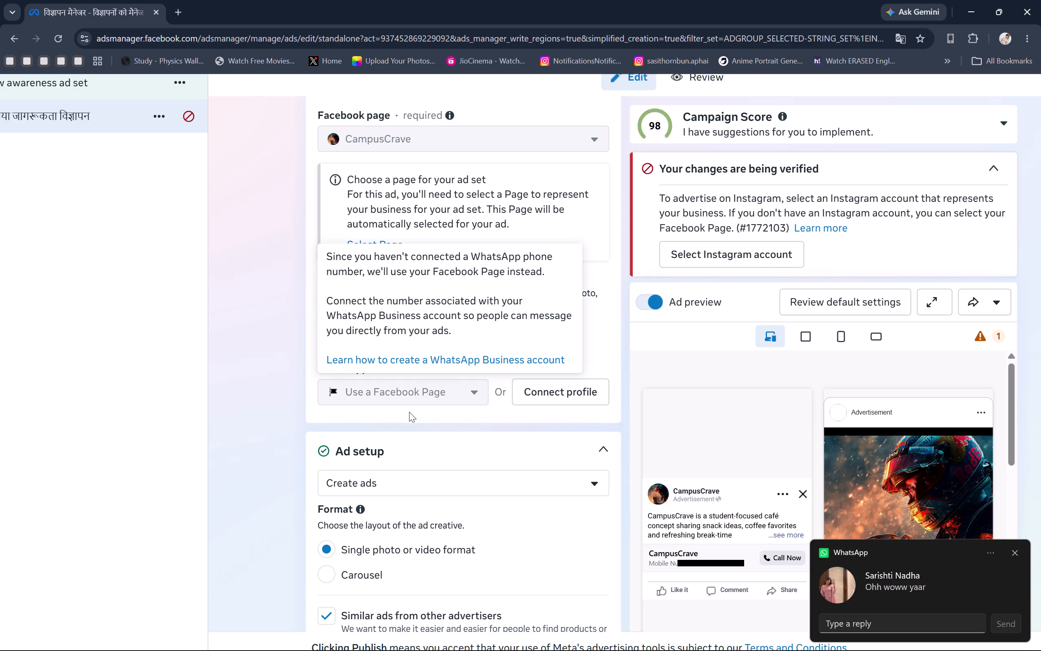
{"action": "left_click", "coordinate": [523, 393]}
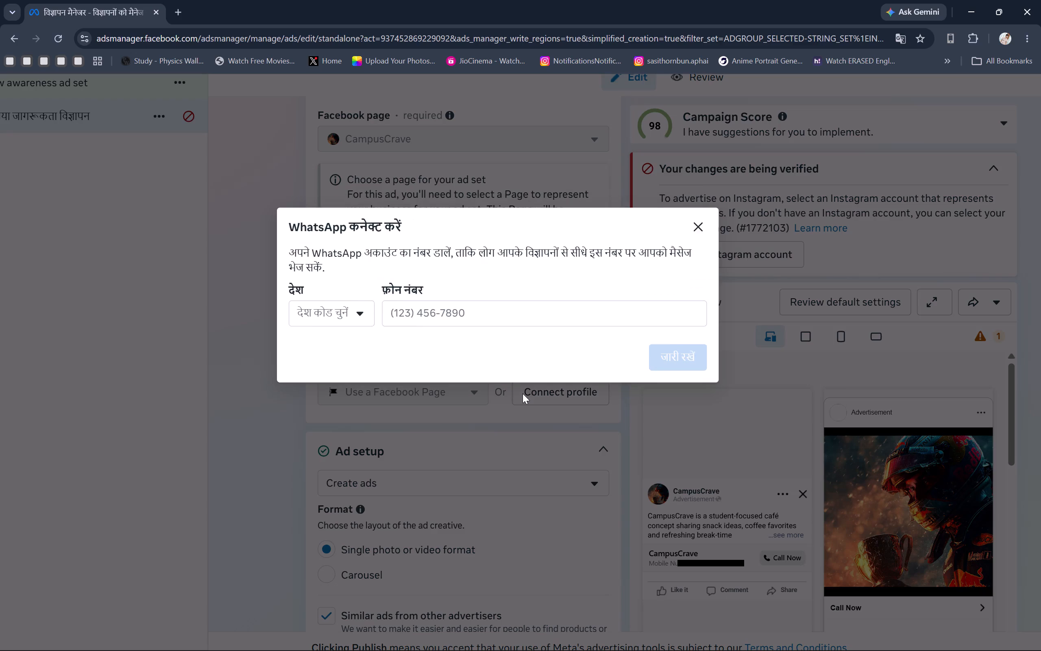
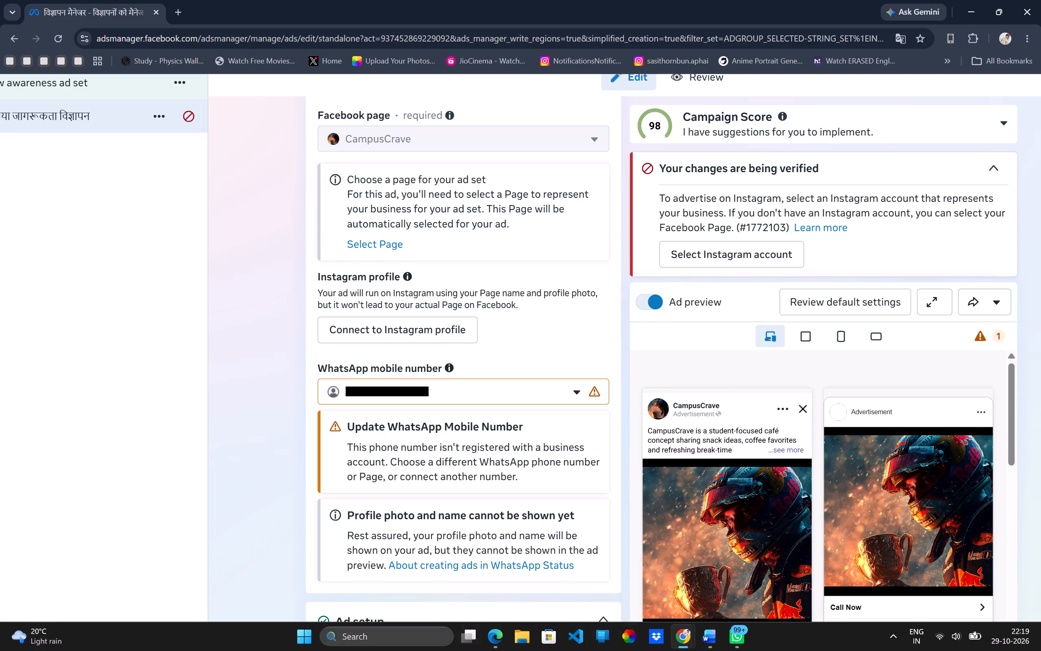
Search Windows for "ku" and launch the top match.
{"action": "left_click", "coordinate": [447, 634]}
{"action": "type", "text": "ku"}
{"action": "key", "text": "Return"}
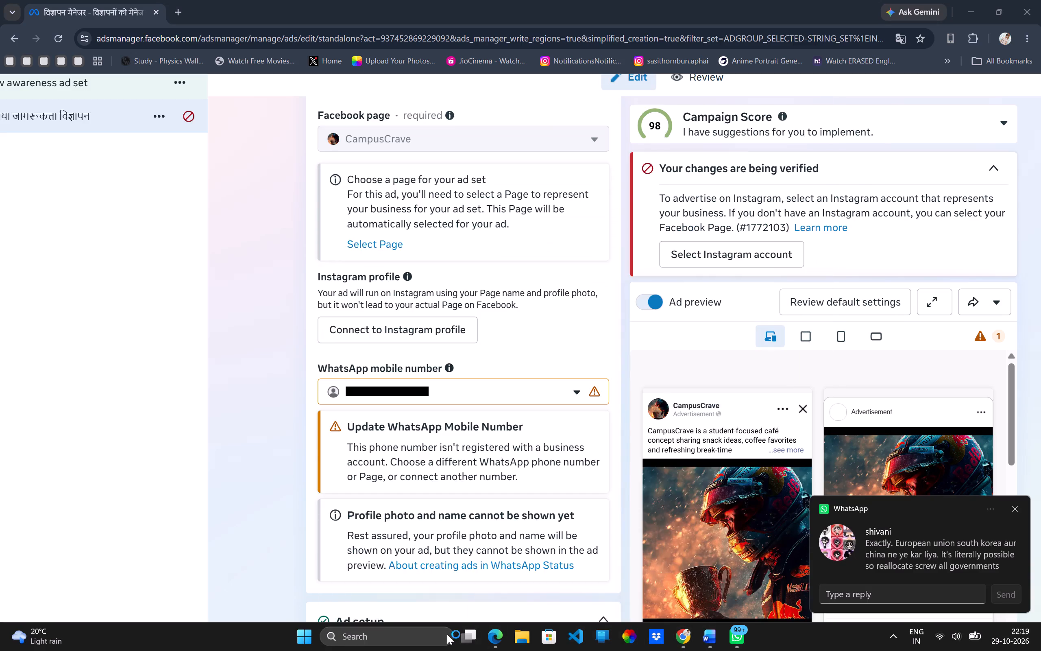
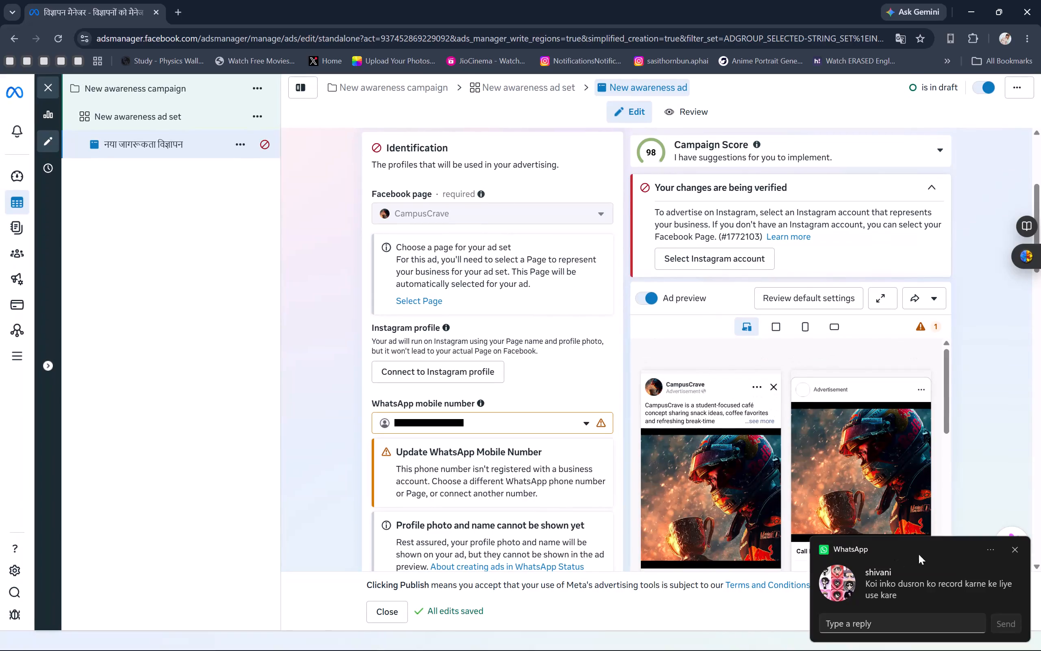
Leave the CampusCrave ad editor and return to the Campaigns overview table.
{"action": "left_click", "coordinate": [1013, 548]}
{"action": "scroll", "coordinate": [552, 354], "scroll_direction": "up", "scroll_amount": 2}
{"action": "scroll", "coordinate": [339, 263], "scroll_direction": "up", "scroll_amount": 5}
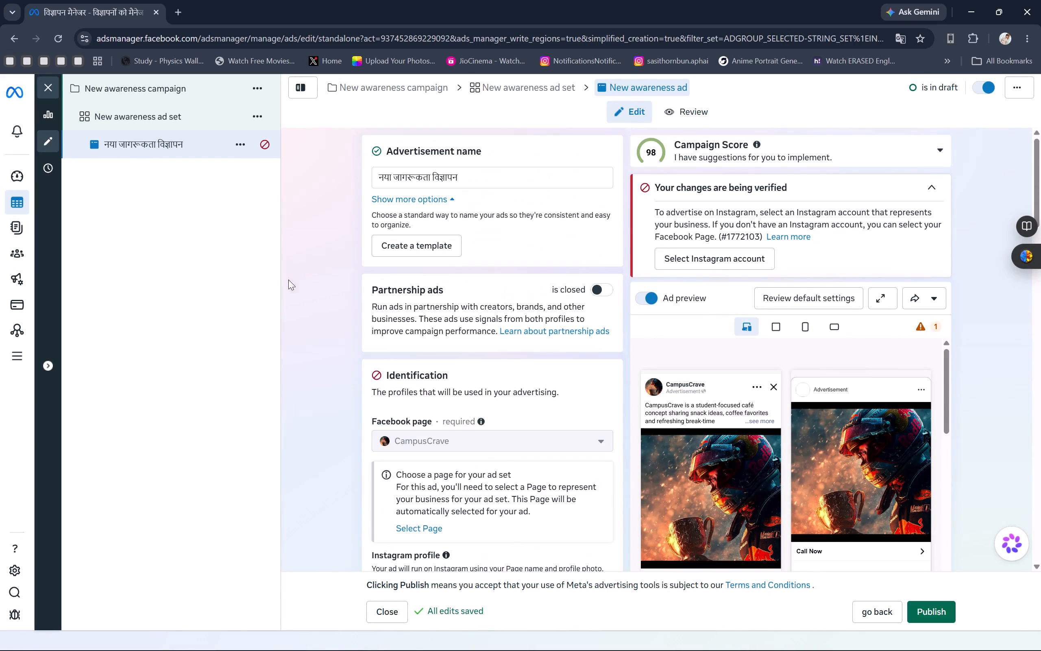
{"action": "scroll", "coordinate": [196, 272], "scroll_direction": "up", "scroll_amount": 3}
{"action": "left_click_drag", "start_coordinate": [1040, 186], "coordinate": [1040, 167]}
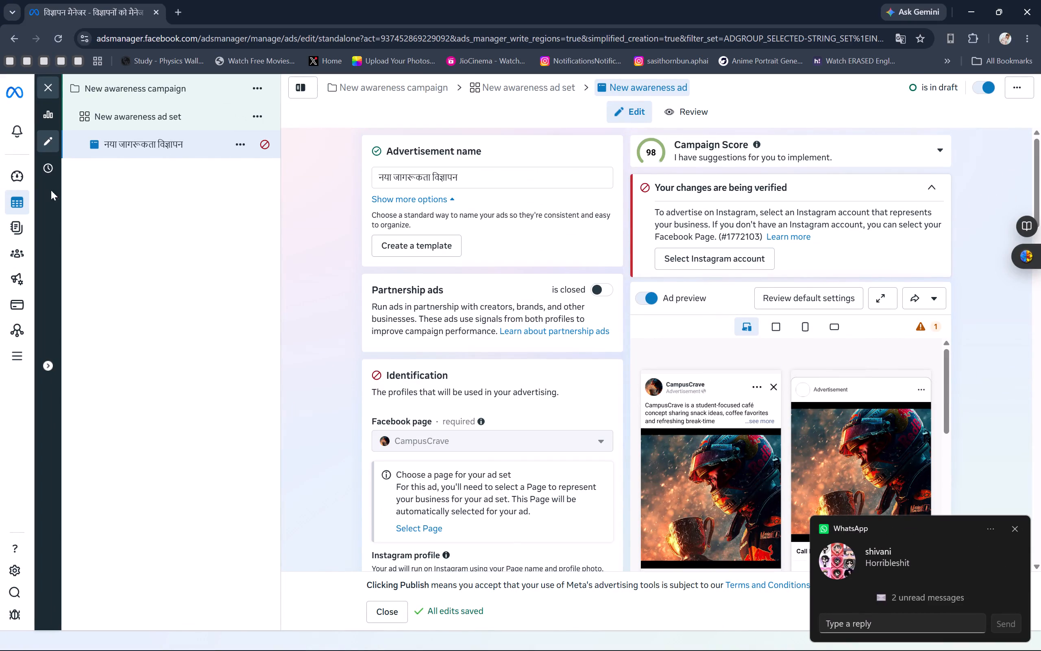
{"action": "left_click", "coordinate": [23, 225]}
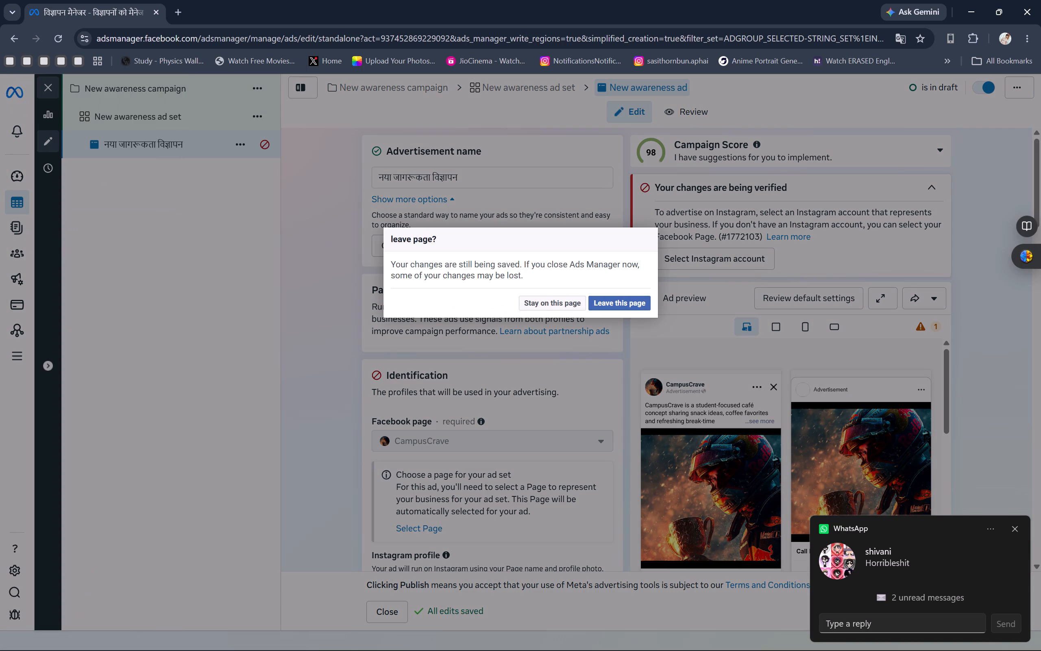
{"action": "left_click", "coordinate": [550, 305]}
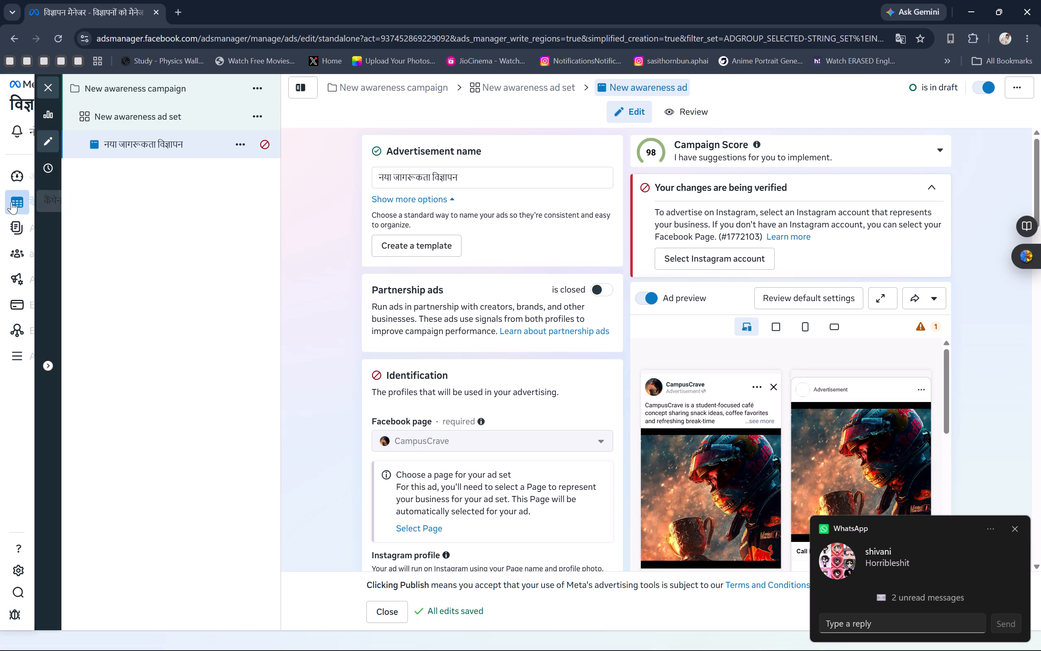
{"action": "left_click", "coordinate": [11, 202]}
{"action": "left_click", "coordinate": [11, 202]}
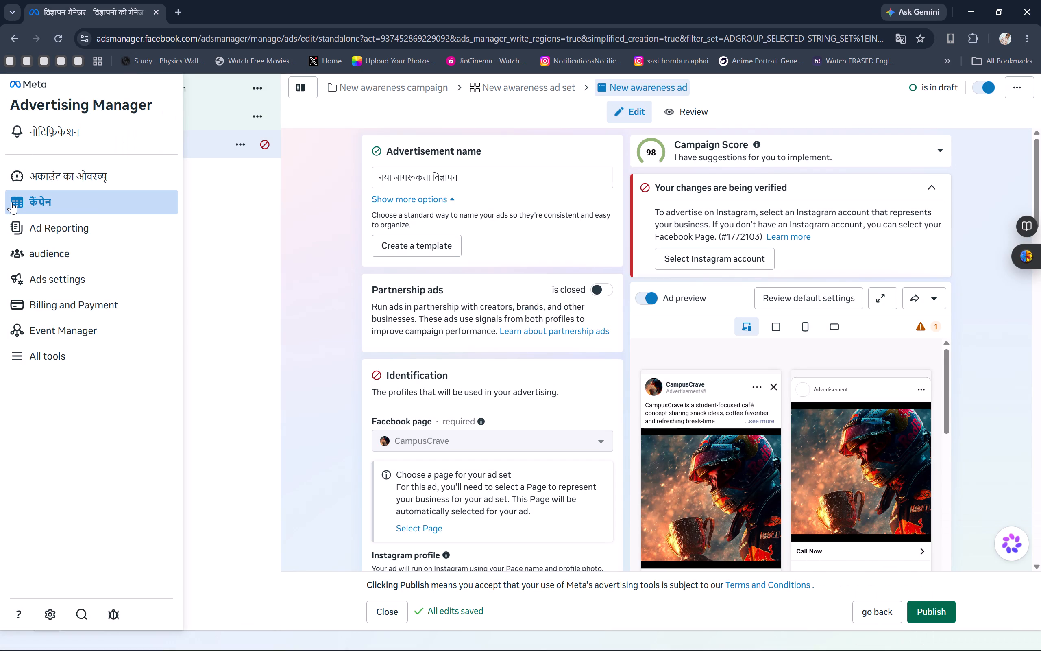
{"action": "scroll", "coordinate": [180, 232], "scroll_direction": "up", "scroll_amount": 3}
{"action": "left_click", "coordinate": [232, 223]}
{"action": "left_click", "coordinate": [165, 92]}
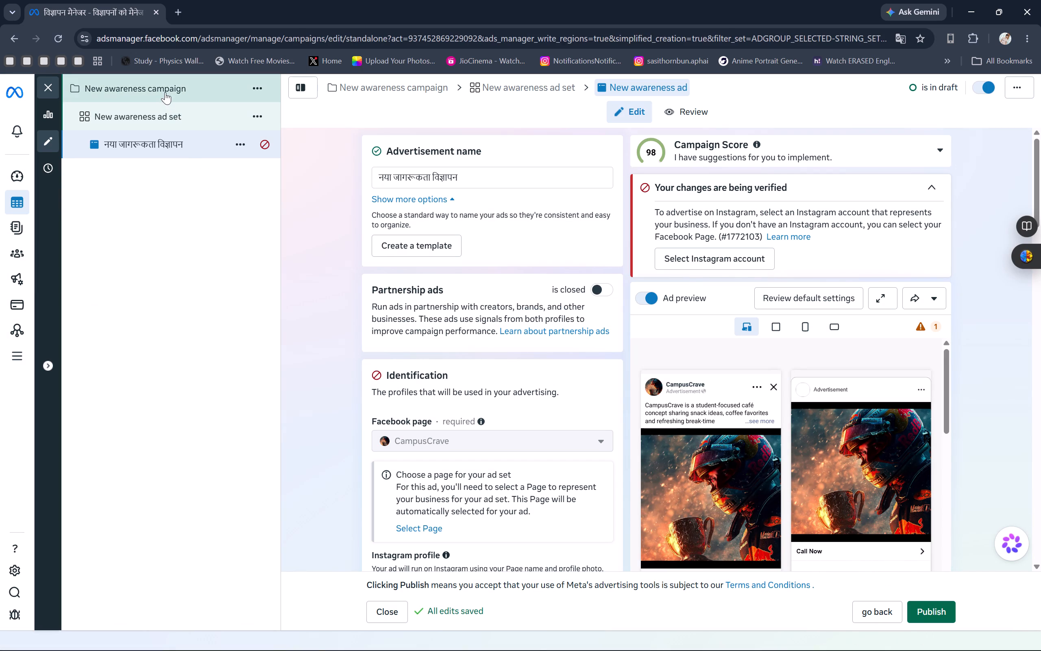
{"action": "left_click", "coordinate": [20, 170]}
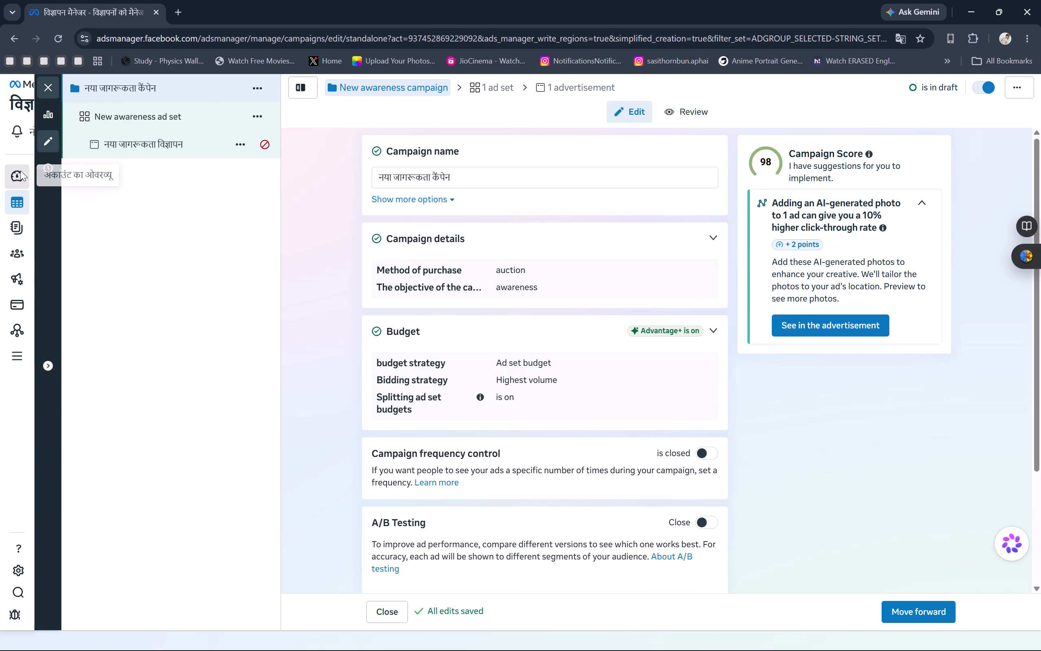
{"action": "left_click", "coordinate": [23, 201]}
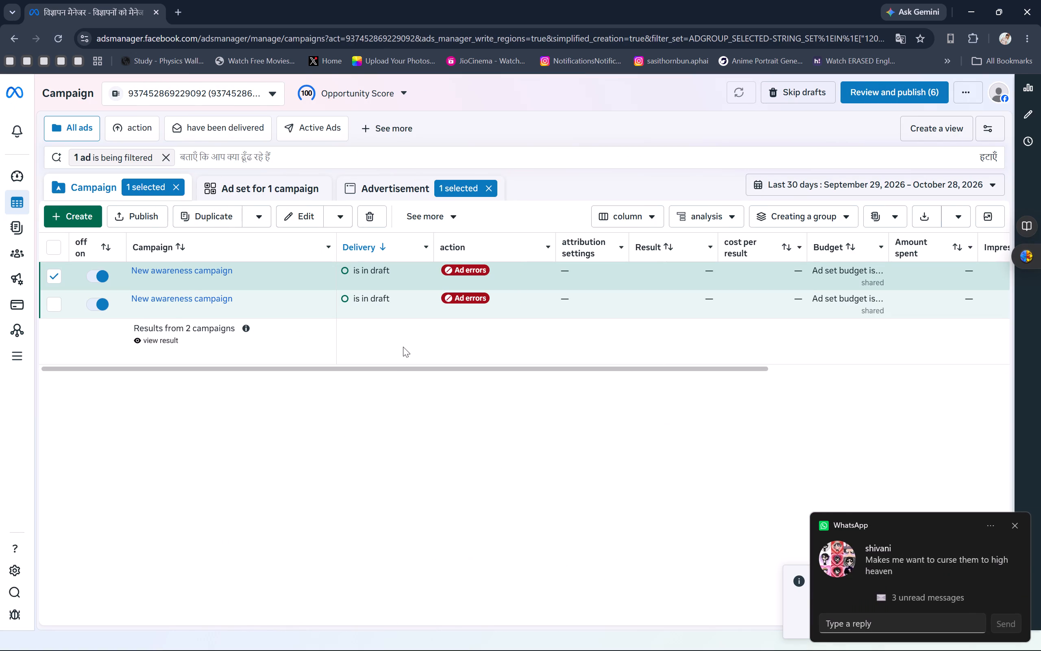
Capture a screenshot of the Ads Manager page area showing the two draft awareness campaigns, with the second campaign selected.
{"action": "left_click", "coordinate": [1015, 526]}
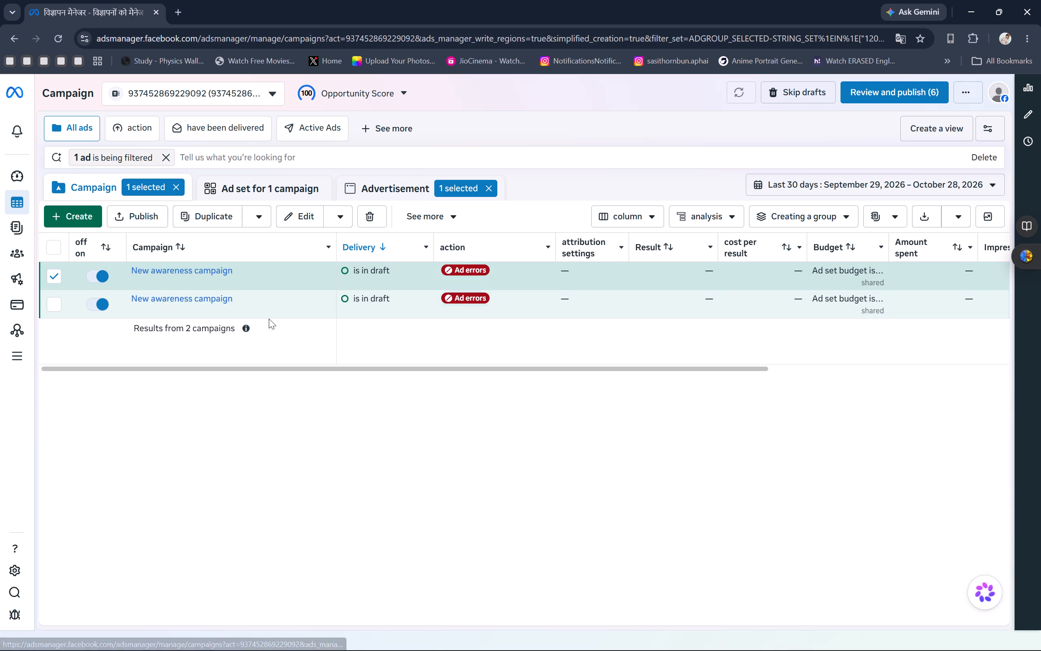
{"action": "left_click", "coordinate": [292, 312]}
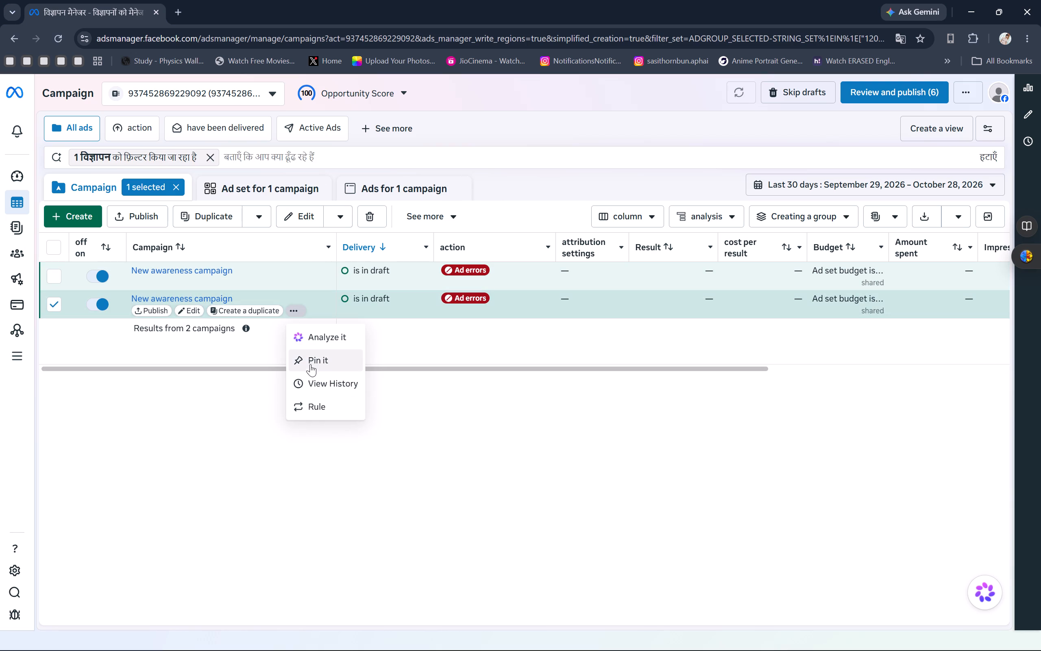
{"action": "left_click", "coordinate": [366, 446]}
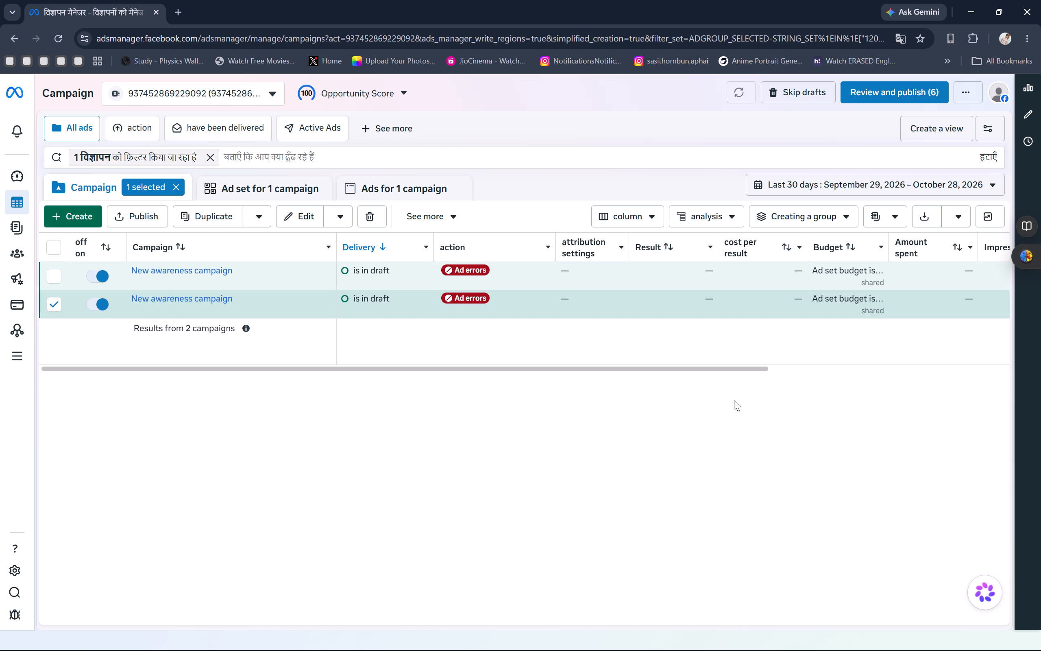
{"action": "key", "text": "Print"}
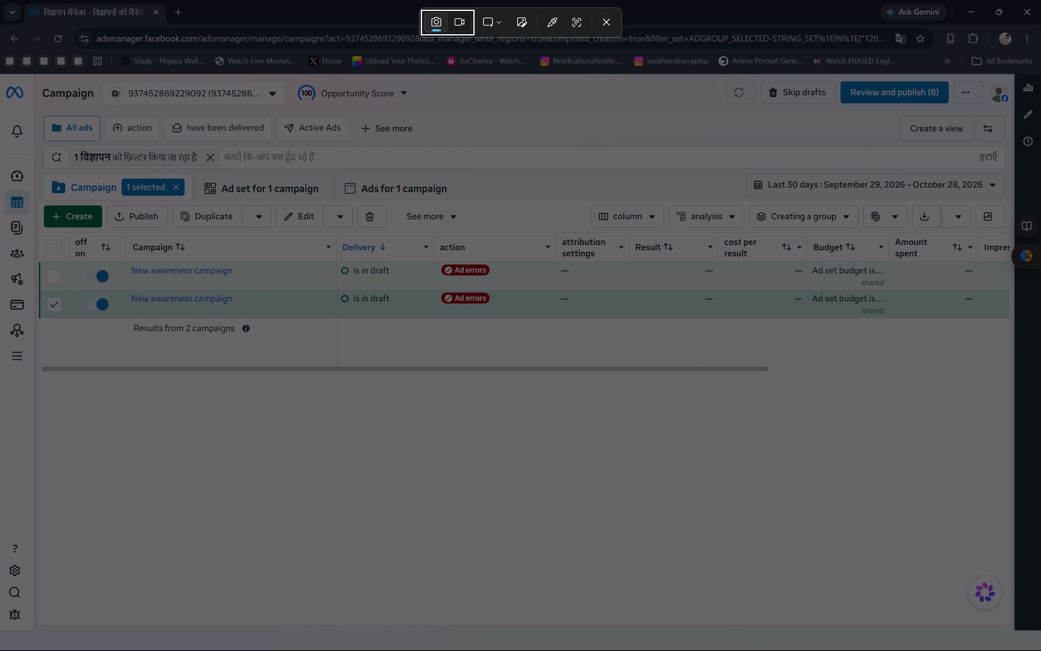
{"action": "left_click_drag", "start_coordinate": [0, 77], "coordinate": [1040, 650]}
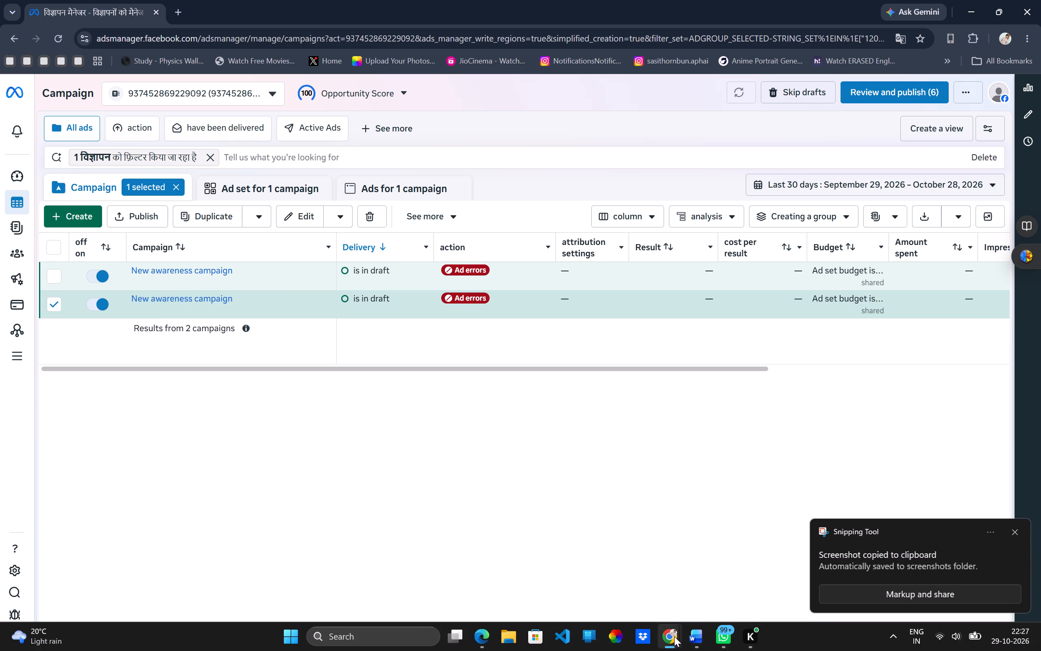
Switch to the Canva presentation and place the captured screenshot in the middle laptop mockup on slide 10.
{"action": "left_click", "coordinate": [622, 575]}
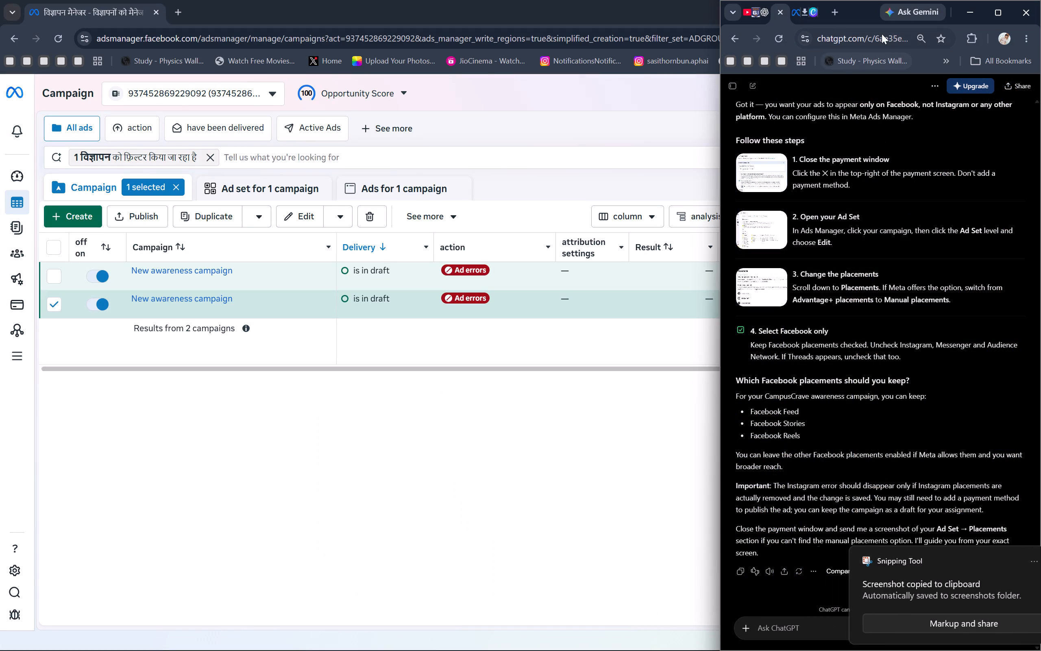
{"action": "left_click", "coordinate": [994, 19]}
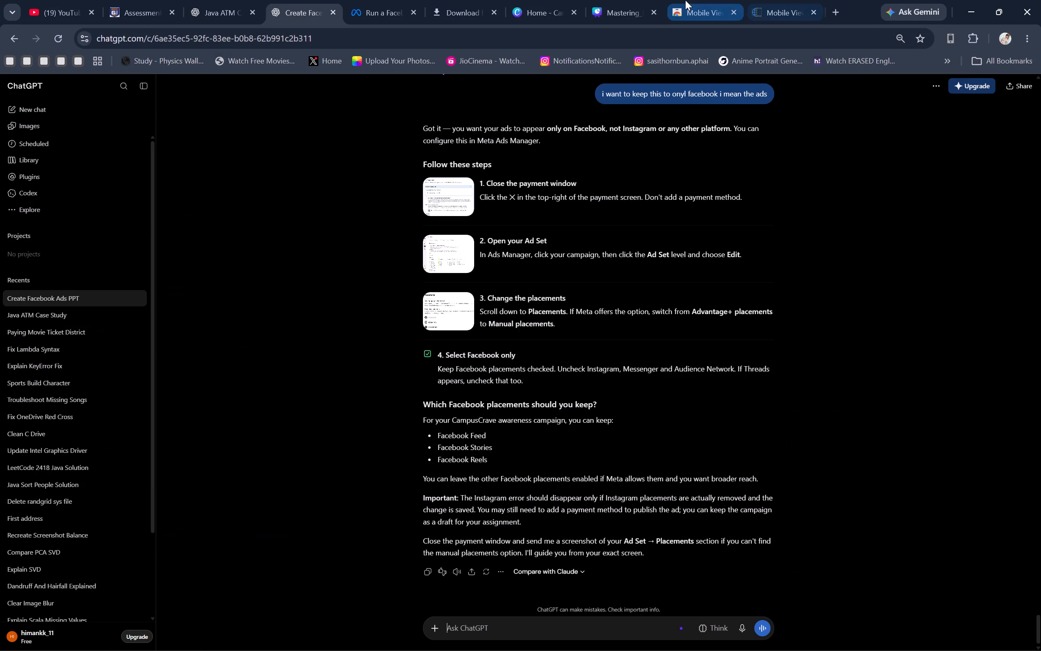
{"action": "left_click", "coordinate": [625, 0]}
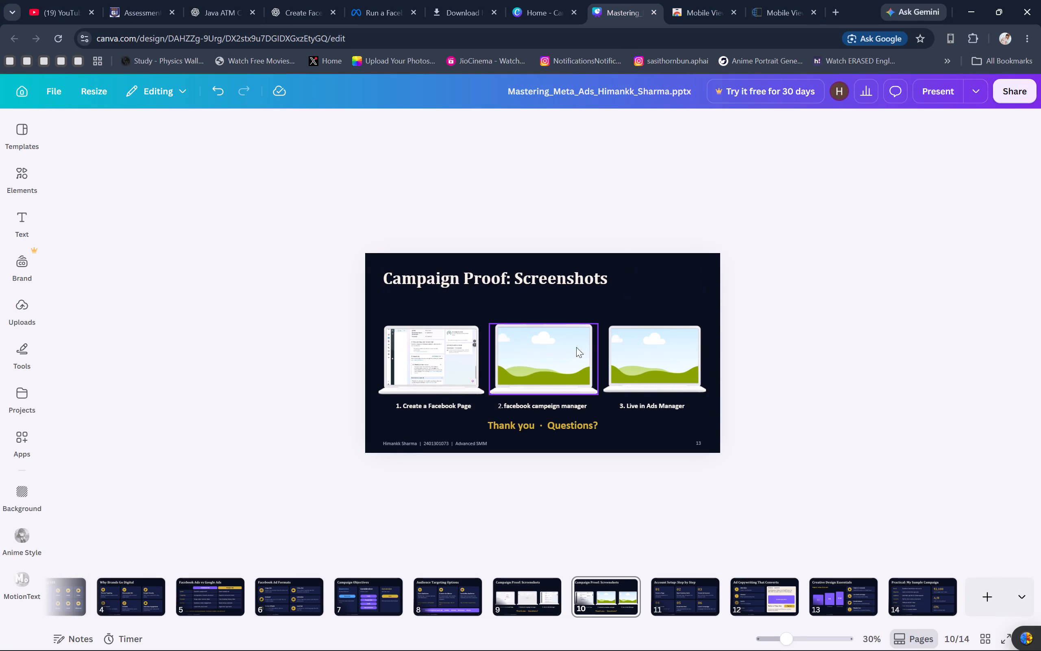
{"action": "left_click", "coordinate": [535, 362]}
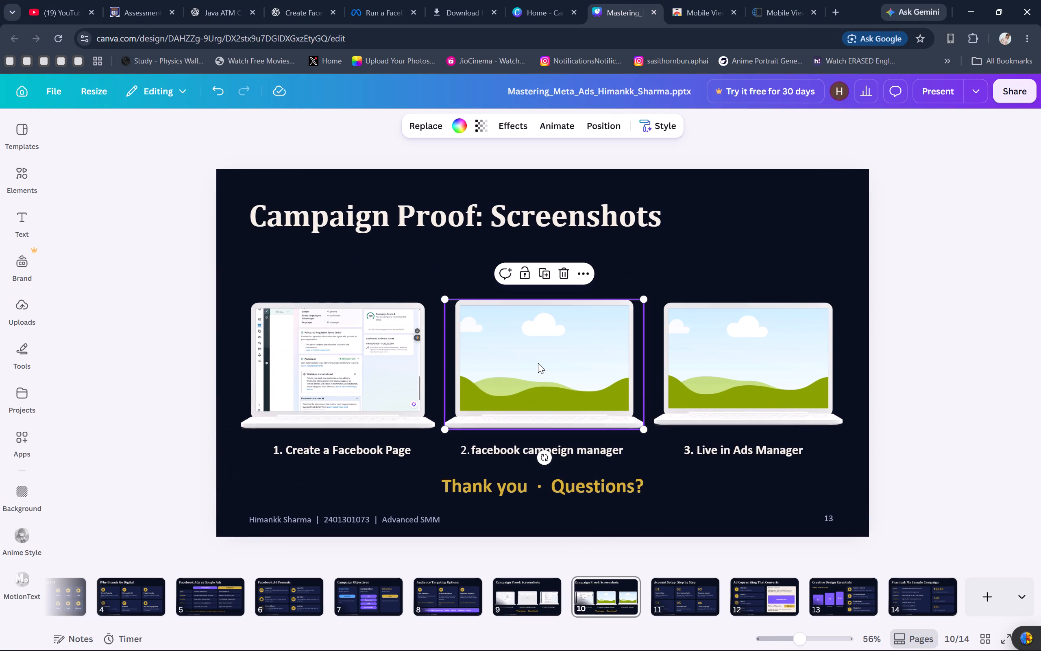
{"action": "key", "text": "ctrl+v"}
{"action": "left_click_drag", "start_coordinate": [547, 318], "coordinate": [546, 363]}
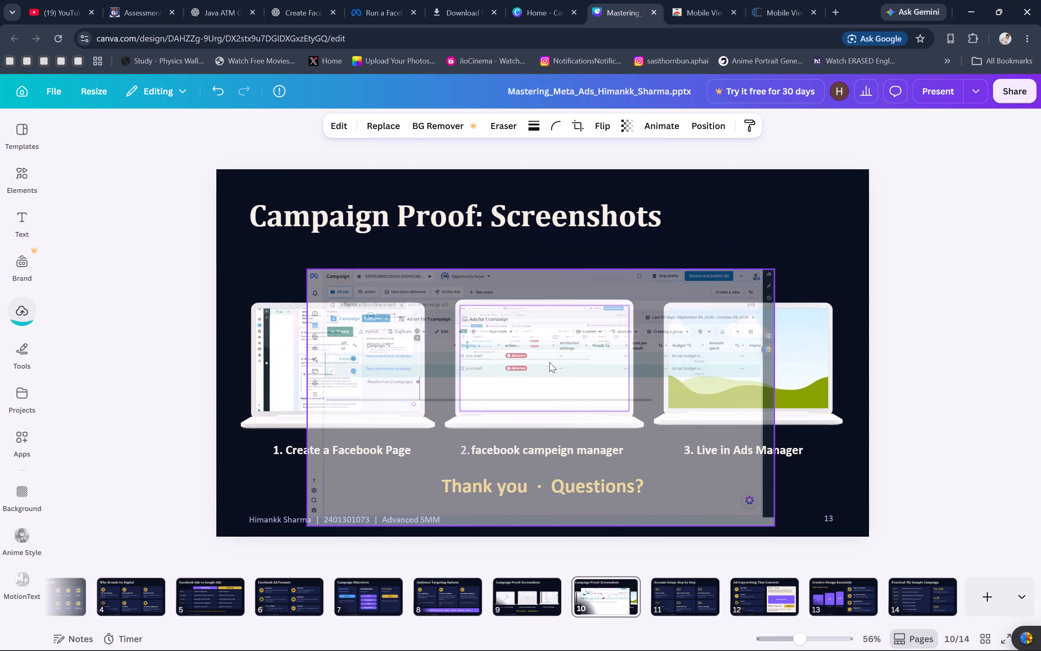
Change caption 2 under the middle laptop on slide 10 to "facebook ad is now visible".
{"action": "left_click", "coordinate": [616, 450]}
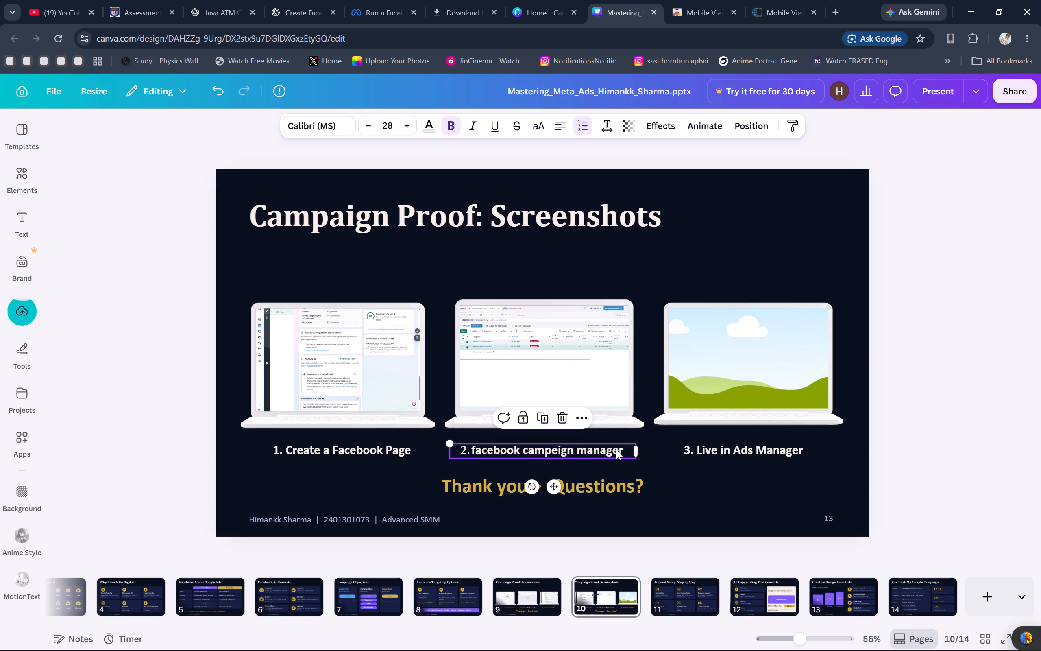
{"action": "left_click", "coordinate": [621, 451]}
{"action": "left_click", "coordinate": [624, 452]}
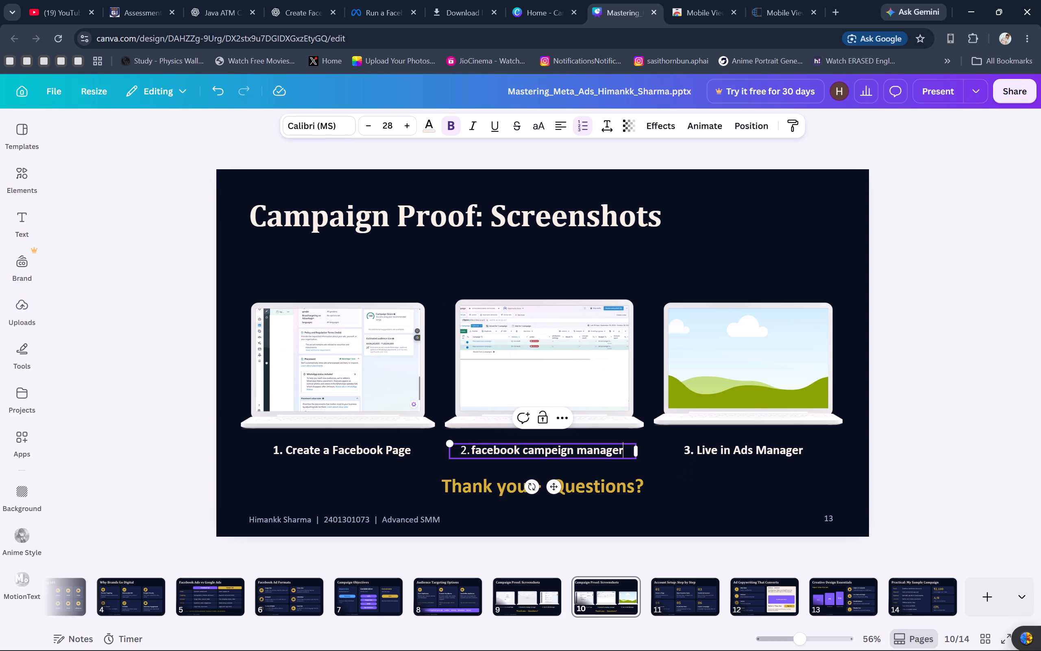
{"action": "key", "text": "BackSpace"}
{"action": "key", "text": "BackSpace"}
{"action": "key", "text": "BackSpace"}
{"action": "key", "text": "BackSpace"}
{"action": "key", "text": "BackSpace"}
{"action": "key", "text": "BackSpace"}
{"action": "key", "text": "BackSpace"}
{"action": "key", "text": "BackSpace"}
{"action": "key", "text": "BackSpace"}
{"action": "key", "text": "BackSpace"}
{"action": "key", "text": "BackSpace"}
{"action": "key", "text": "BackSpace"}
{"action": "key", "text": "BackSpace"}
{"action": "key", "text": "BackSpace"}
{"action": "key", "text": "BackSpace"}
{"action": "key", "text": "BackSpace"}
{"action": "key", "text": "BackSpace"}
{"action": "key", "text": "BackSpace"}
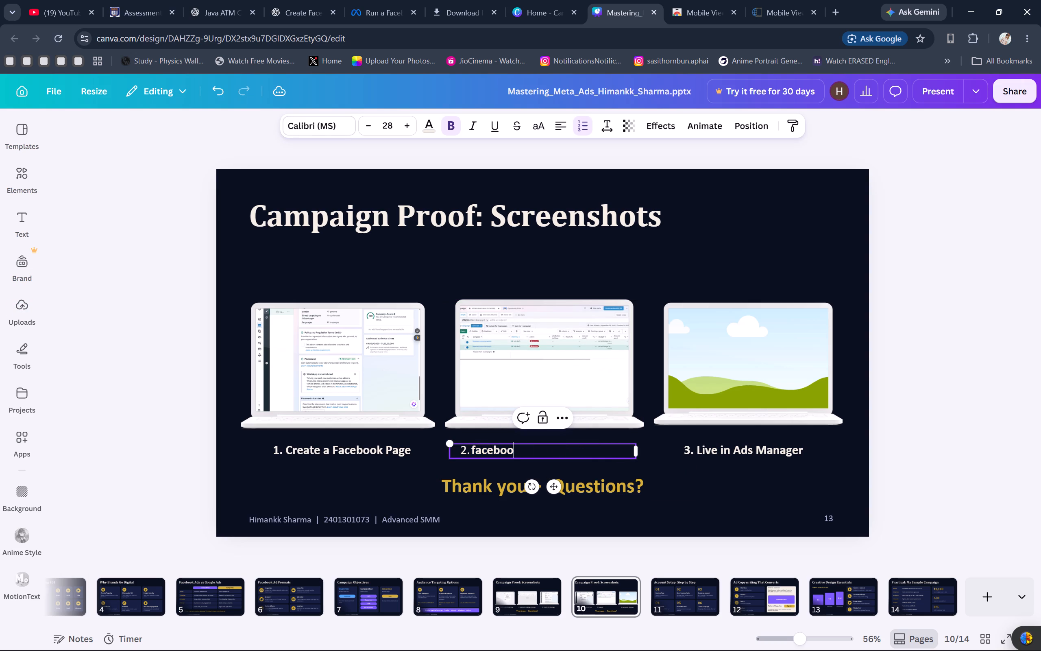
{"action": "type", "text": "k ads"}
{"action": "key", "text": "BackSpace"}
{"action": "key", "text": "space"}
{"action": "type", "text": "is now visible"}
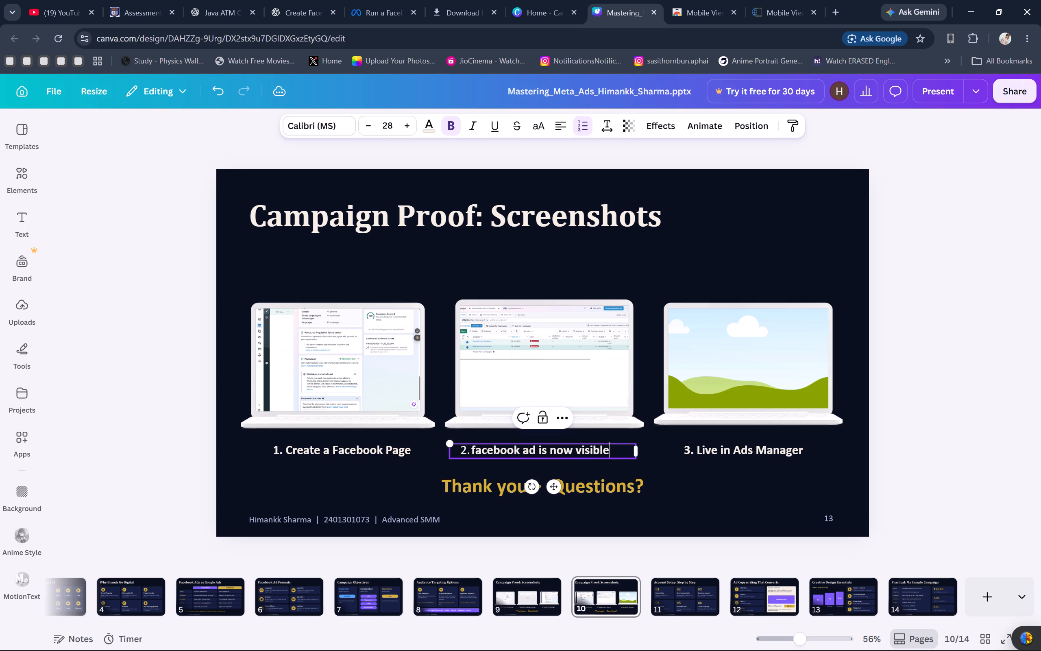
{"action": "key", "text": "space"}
{"action": "left_click", "coordinate": [702, 255]}
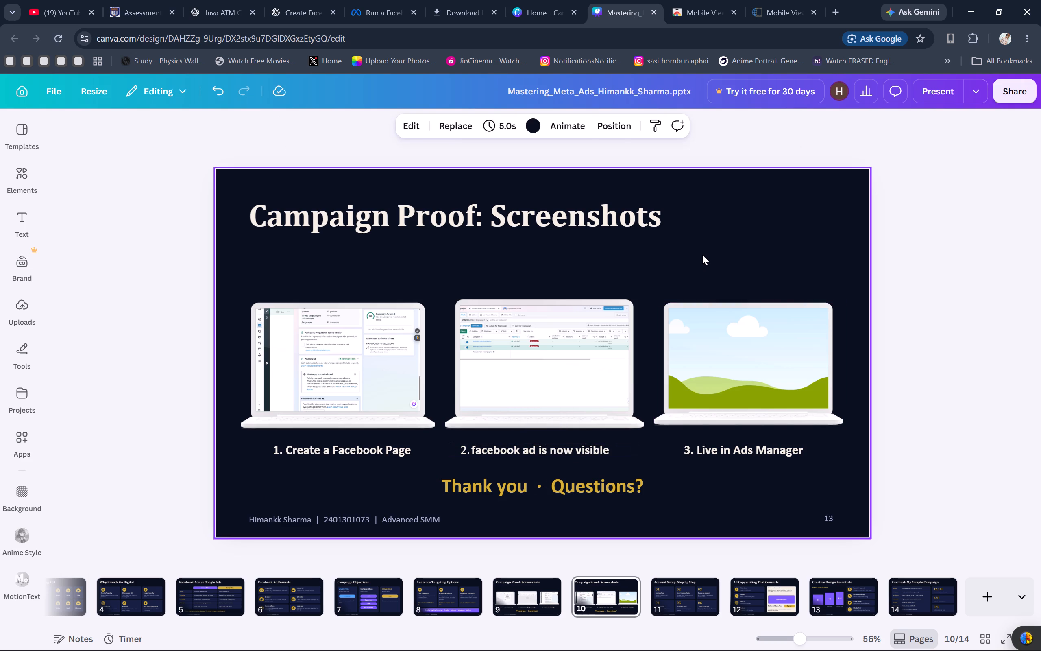
On slide 9, replace the caption under the third laptop with "edit what u want in the ad".
{"action": "key", "text": "Left"}
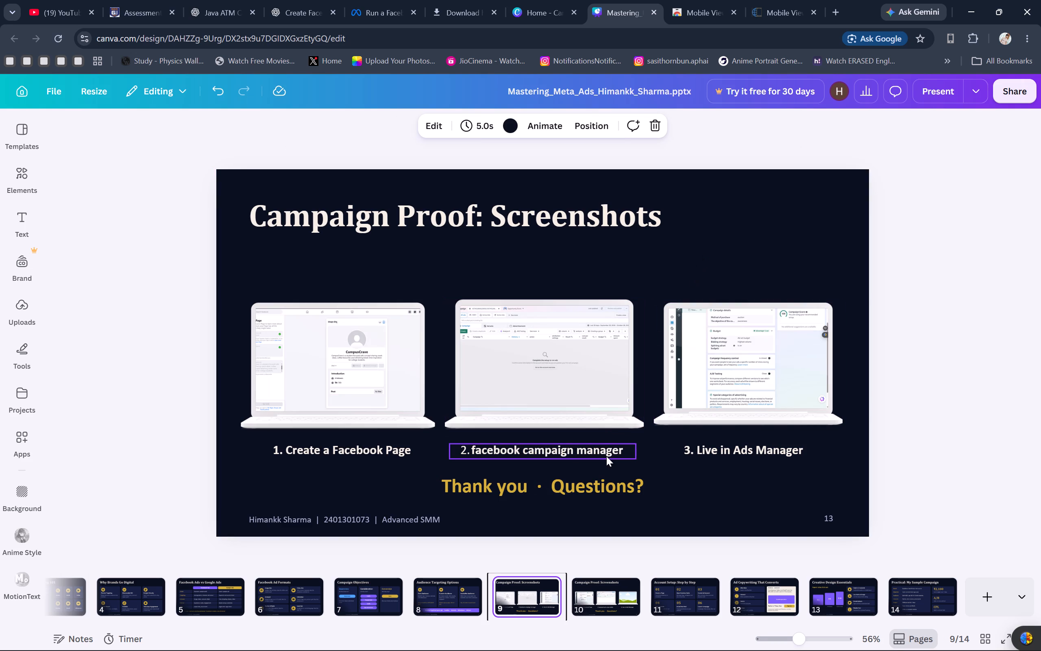
{"action": "double_click", "coordinate": [744, 455]}
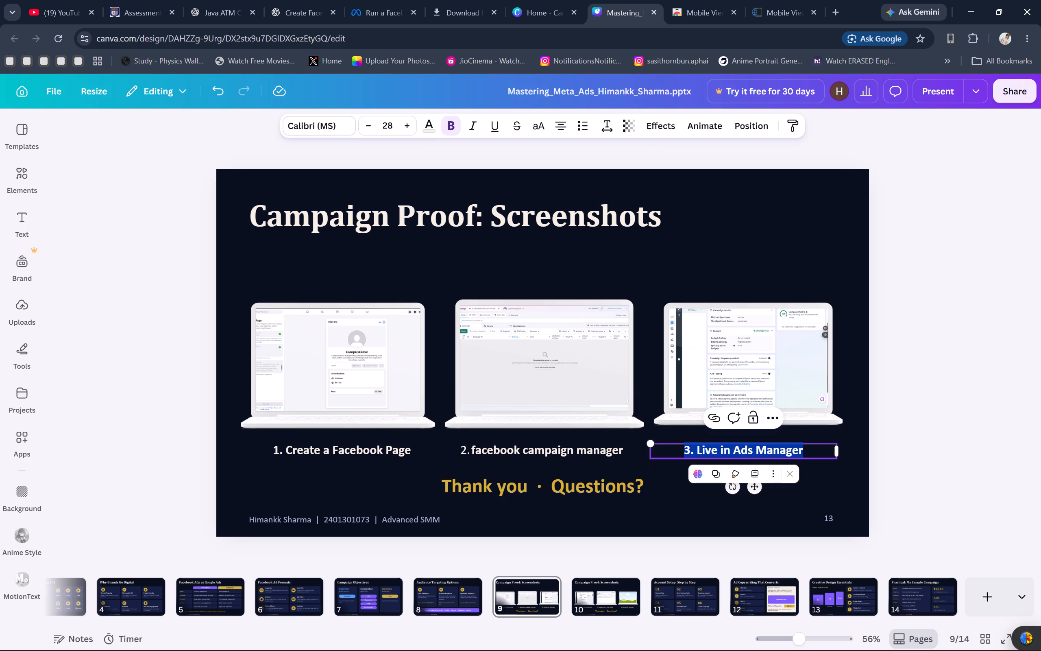
{"action": "key", "text": "BackSpace"}
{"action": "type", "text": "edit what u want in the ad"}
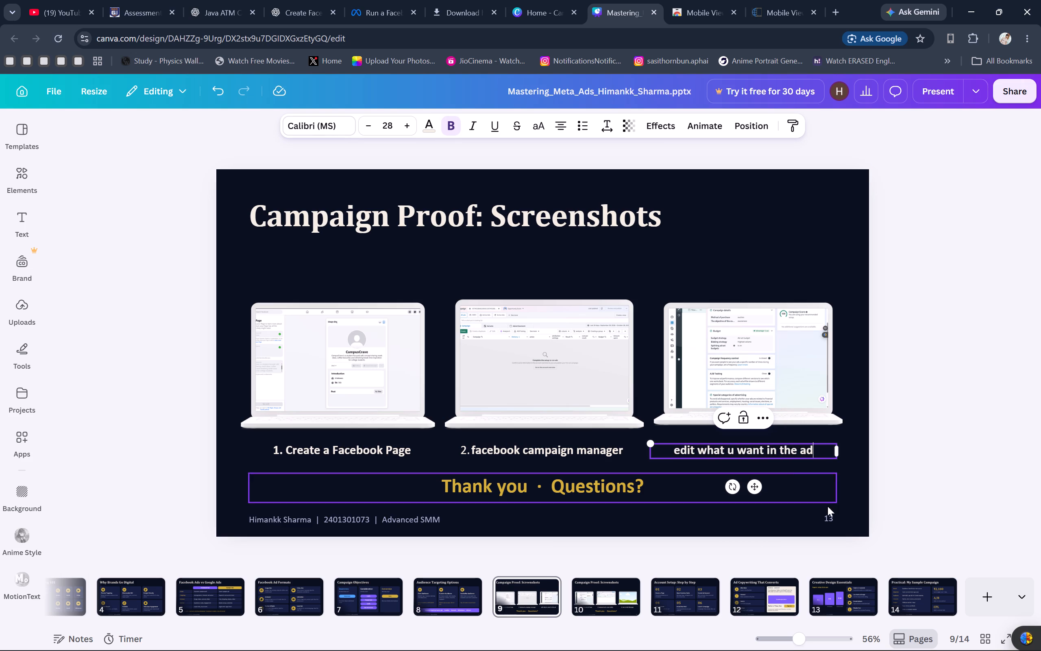
Replace the first laptop's caption on page 10 with "check campaign score if everything is correct".
{"action": "left_click", "coordinate": [907, 416]}
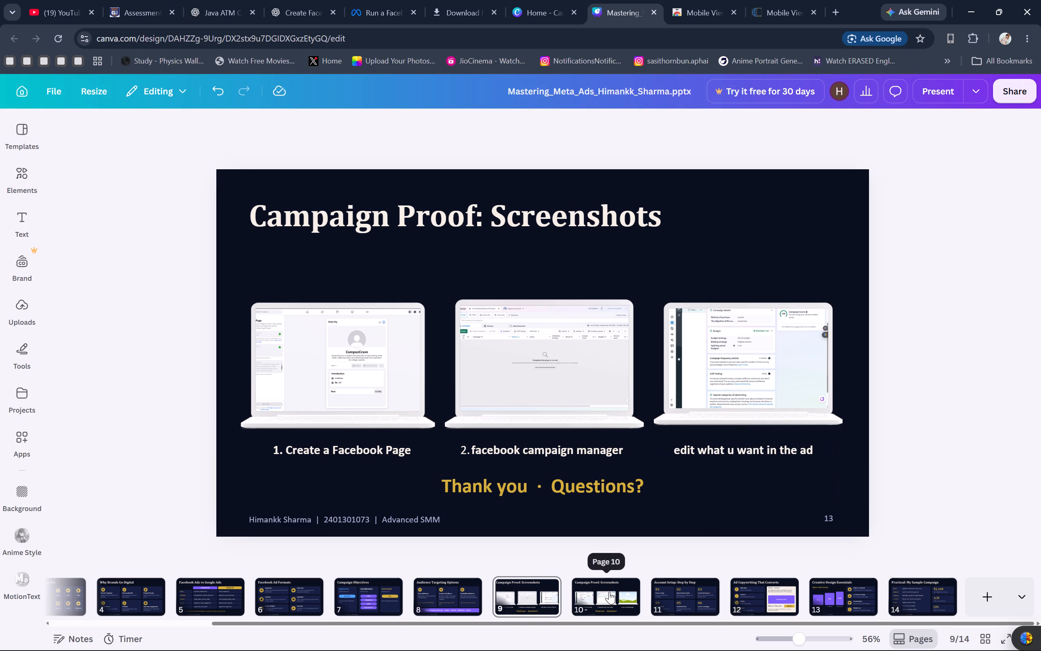
{"action": "left_click", "coordinate": [609, 592]}
{"action": "left_click", "coordinate": [384, 406]}
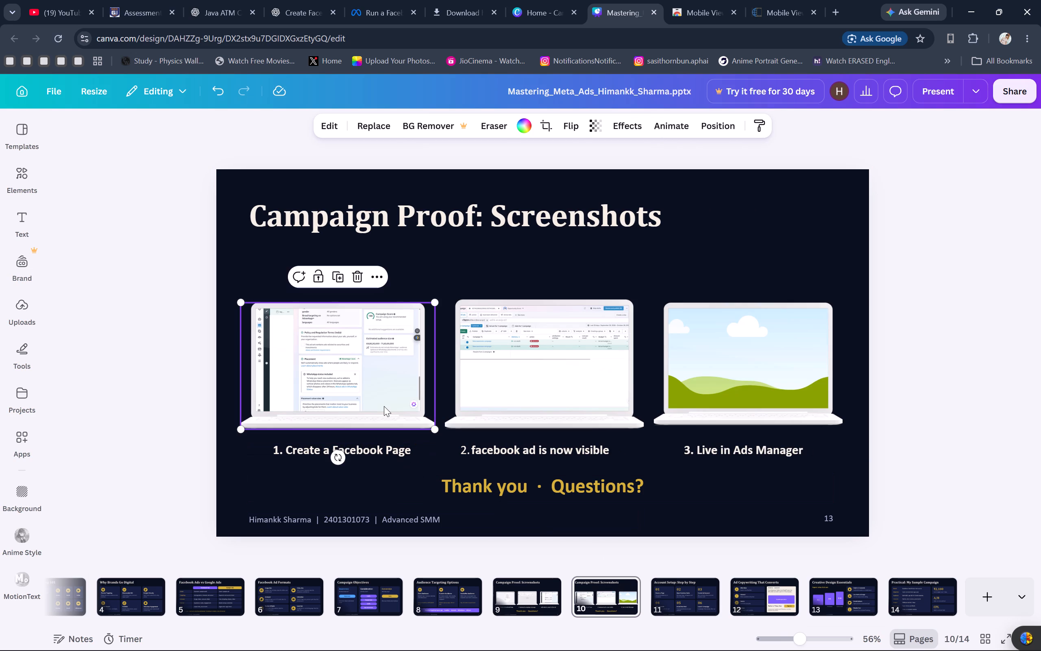
{"action": "left_click", "coordinate": [452, 275]}
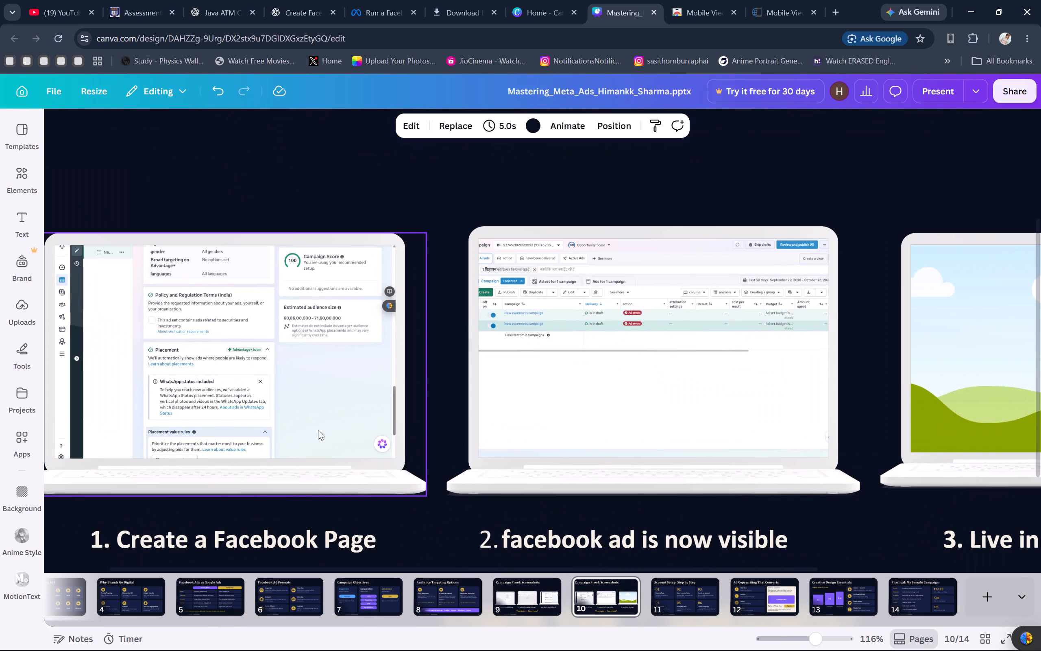
{"action": "left_click", "coordinate": [330, 544]}
{"action": "left_click", "coordinate": [378, 539]}
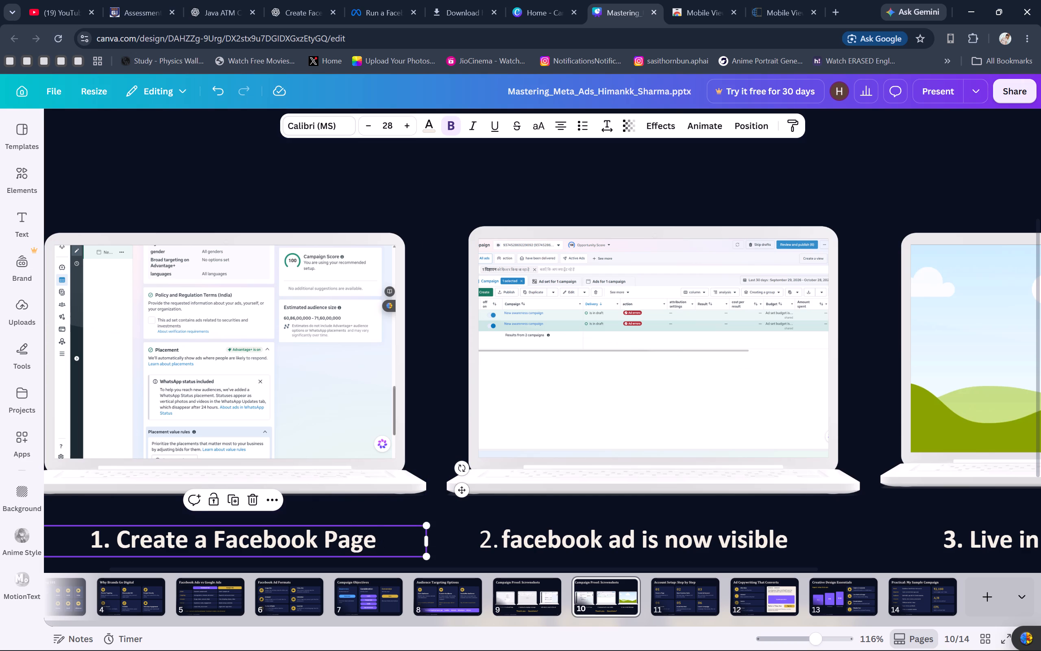
{"action": "key", "text": "BackSpace"}
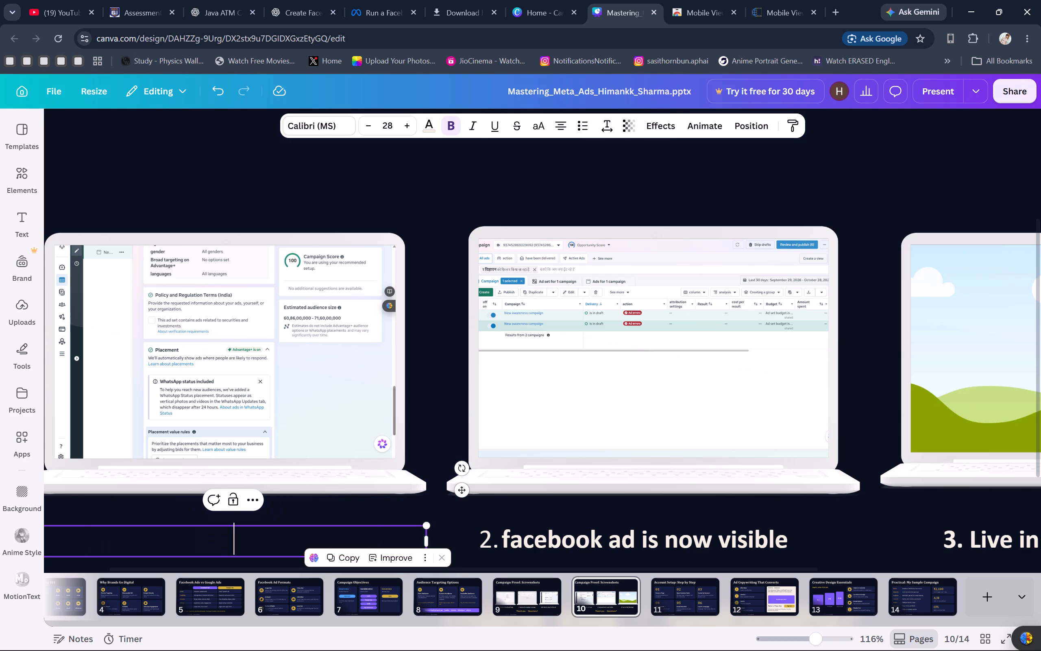
{"action": "type", "text": "check campaign score if evey"}
{"action": "key", "text": "BackSpace"}
{"action": "type", "text": "rything is correct"}
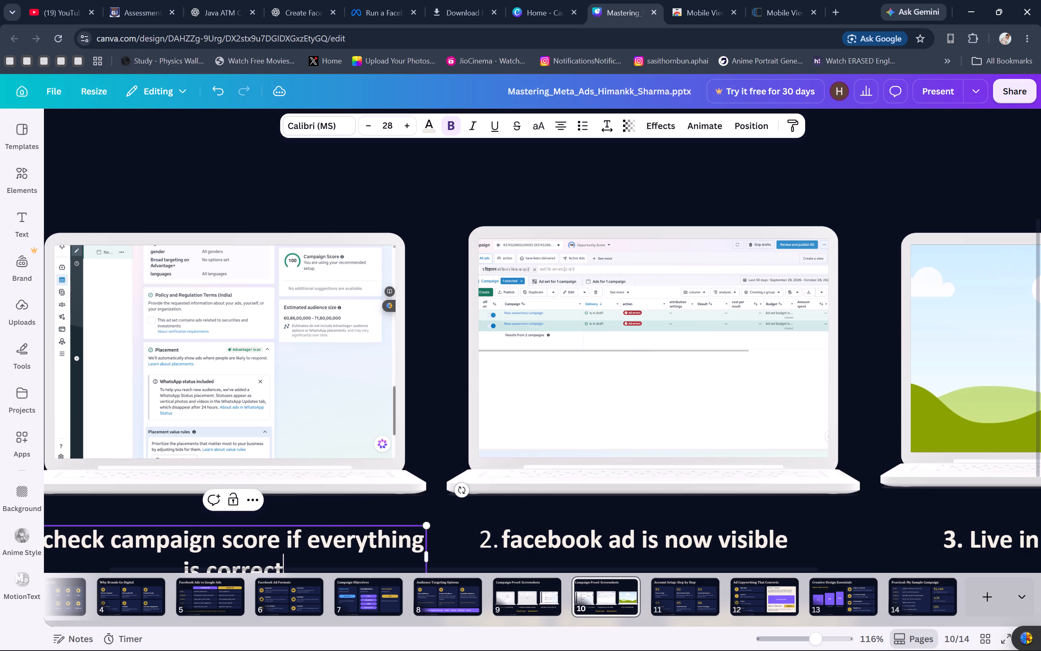
{"action": "left_click", "coordinate": [440, 408]}
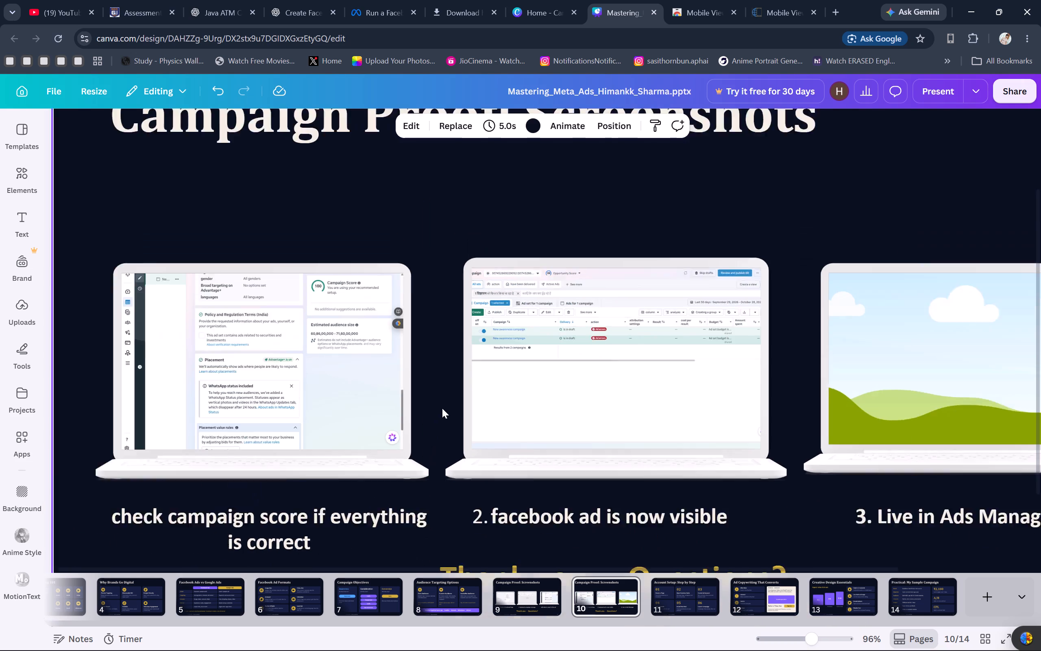
Switch to the Meta Ads Manager window and start reviewing and publishing the draft campaigns.
{"action": "left_click", "coordinate": [749, 386]}
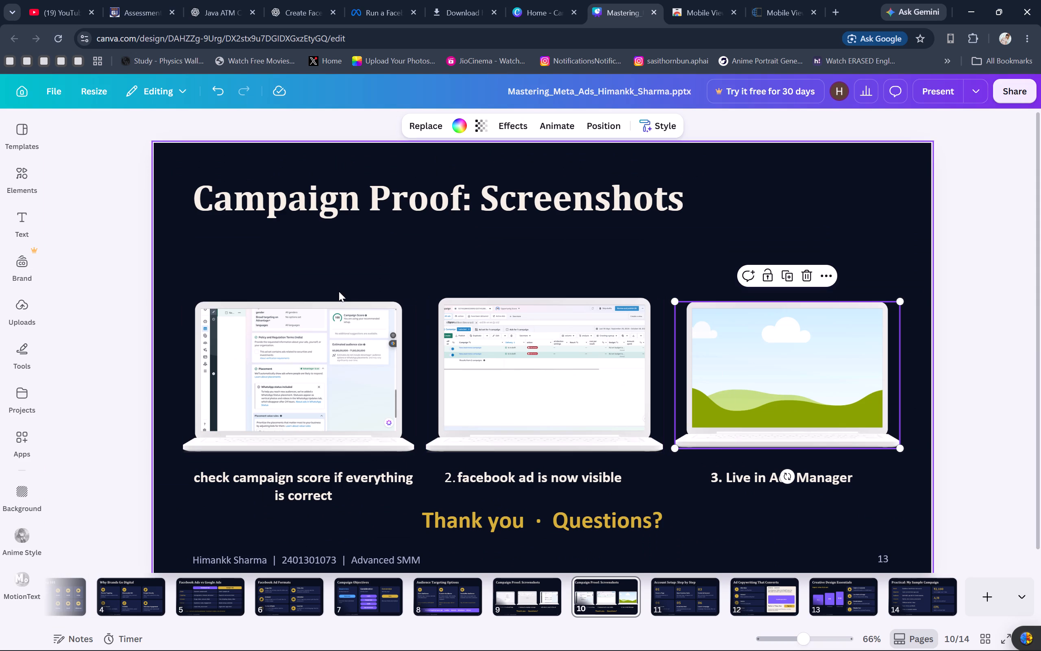
{"action": "left_click", "coordinate": [538, 398]}
{"action": "key", "text": "alt+Tab"}
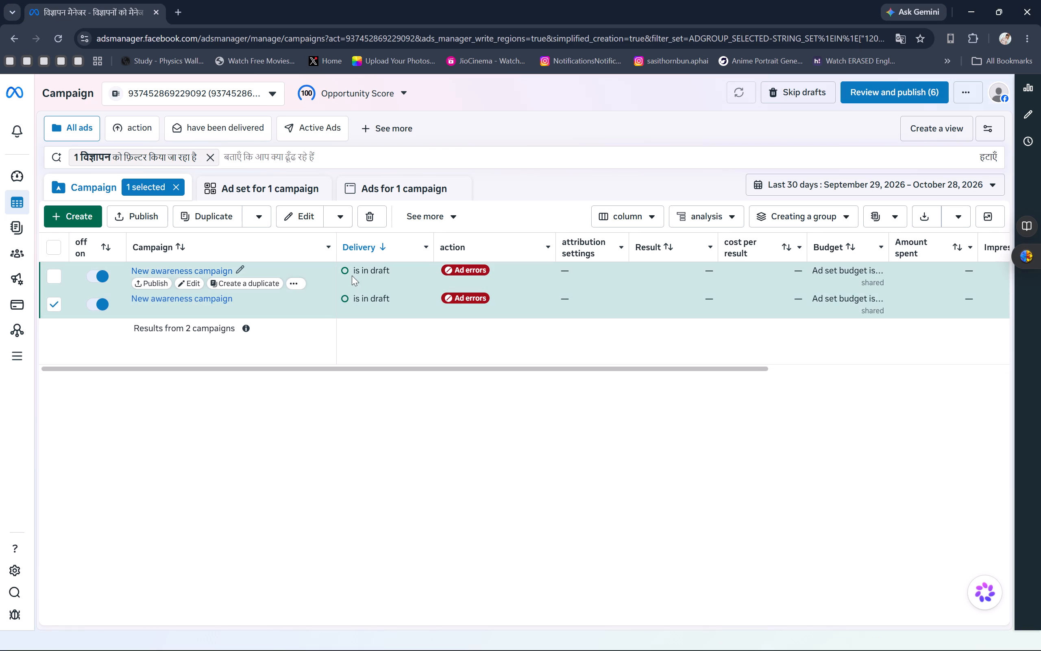
{"action": "left_click", "coordinate": [864, 89]}
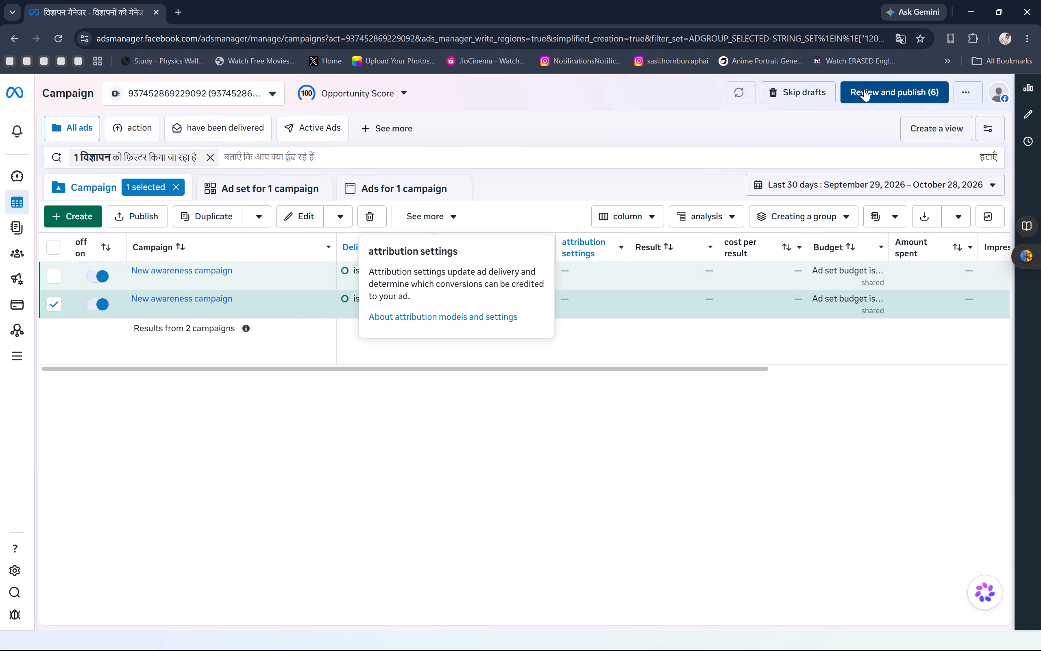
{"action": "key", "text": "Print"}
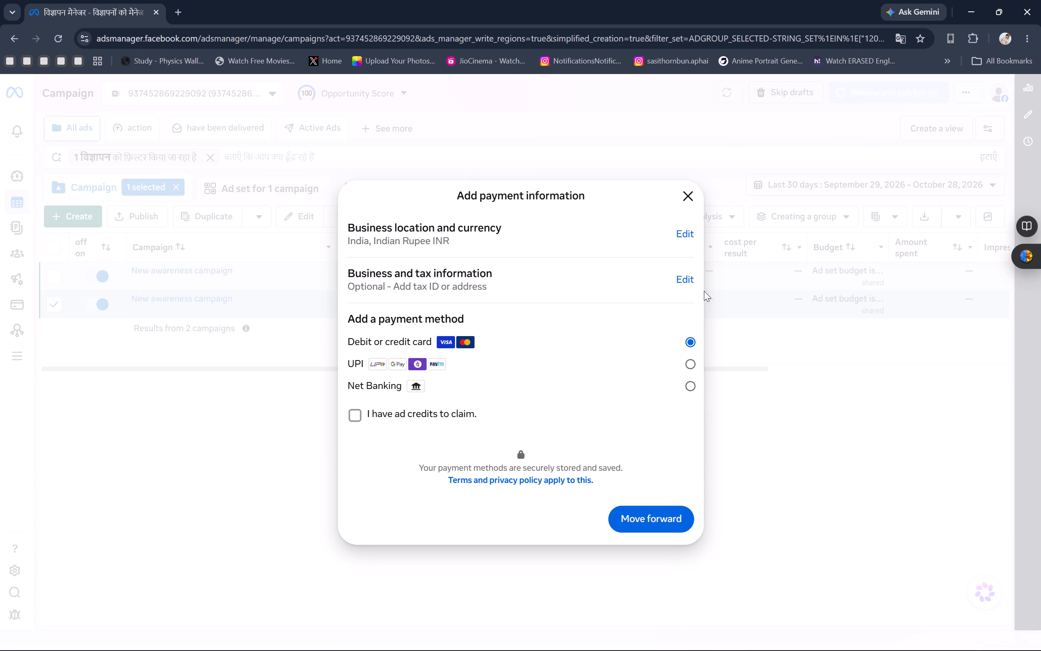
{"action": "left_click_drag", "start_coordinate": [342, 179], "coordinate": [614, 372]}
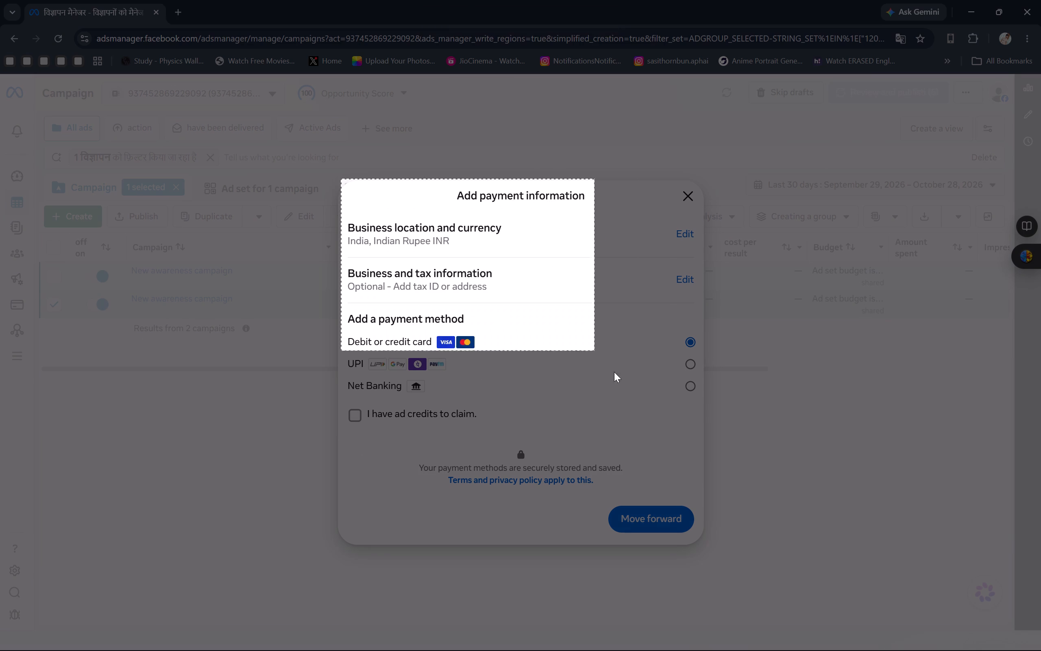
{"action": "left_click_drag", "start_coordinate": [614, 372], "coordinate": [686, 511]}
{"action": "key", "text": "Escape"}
Capture a screenshot of the whole Ads Manager page area, including the Add payment information dialog.
{"action": "key", "text": "Print"}
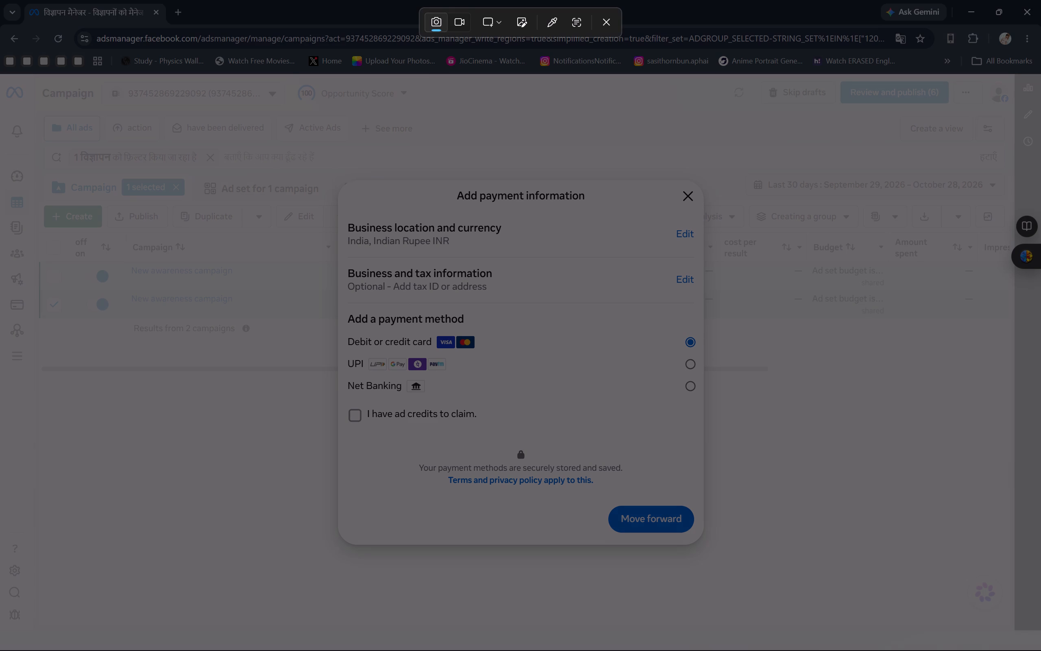
{"action": "left_click_drag", "start_coordinate": [0, 75], "coordinate": [1040, 650]}
Switch back to the Canva presentation and put the captured screenshot into the third laptop frame on page 10.
{"action": "key", "text": "alt+Tab"}
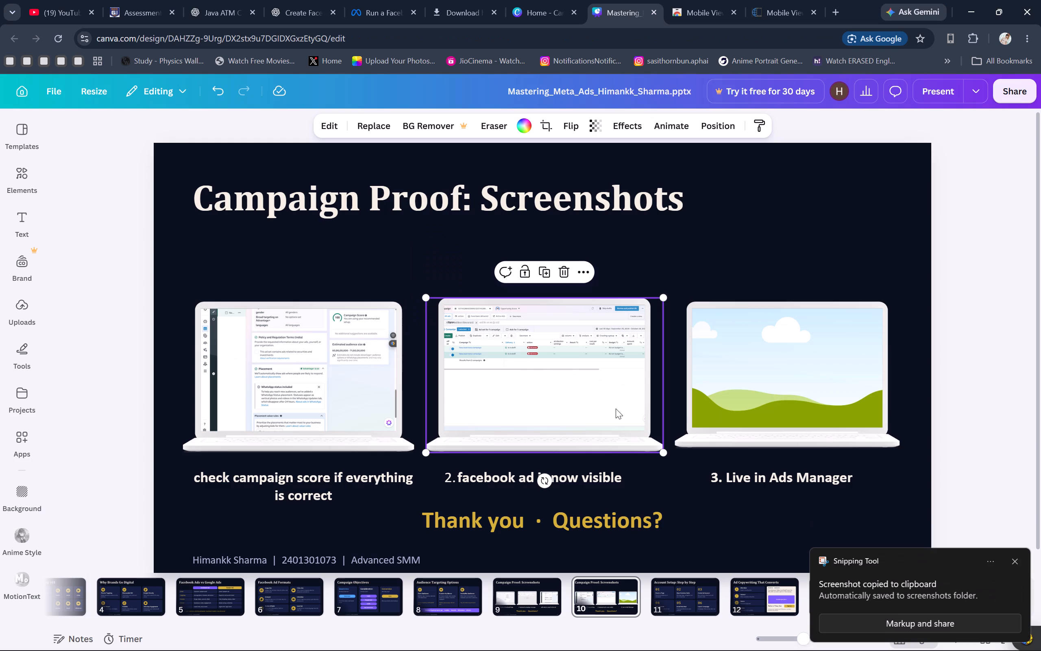
{"action": "left_click", "coordinate": [767, 403]}
{"action": "key", "text": "ctrl+v"}
{"action": "left_click_drag", "start_coordinate": [563, 391], "coordinate": [758, 403]}
Replace the third laptop's caption on page 10 with "Atlast review and publish and pay the fee for ads".
{"action": "double_click", "coordinate": [813, 480]}
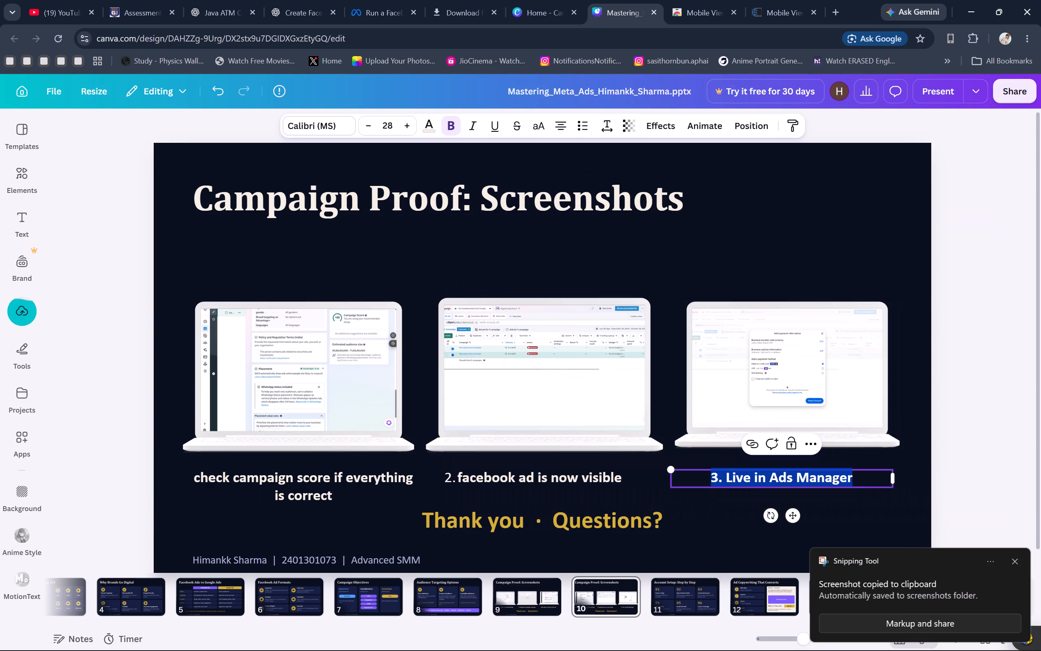
{"action": "key", "text": "BackSpace"}
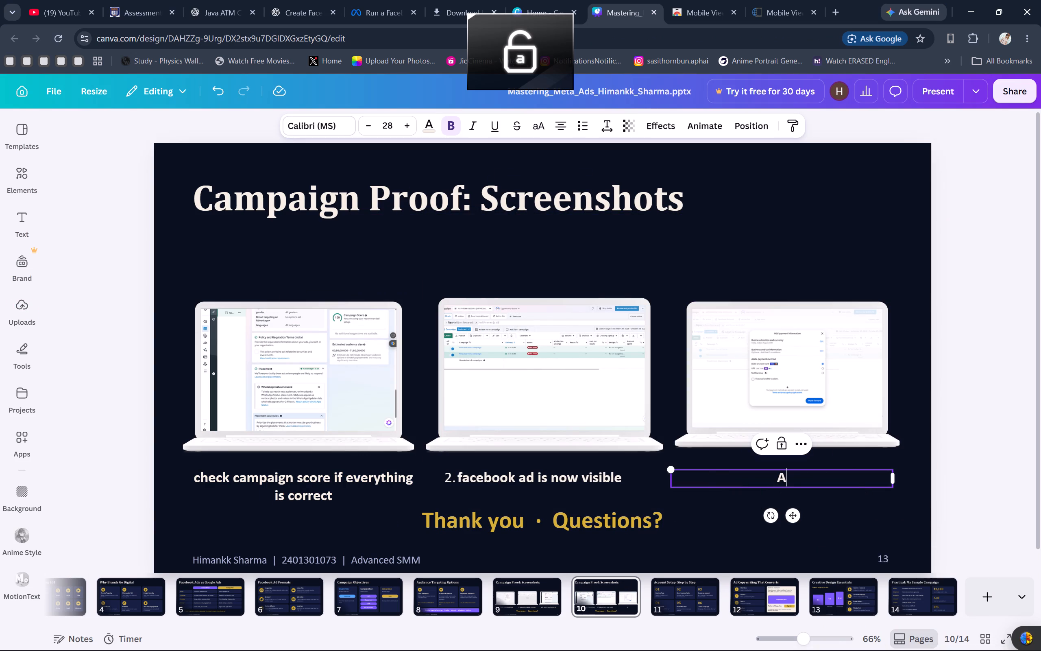
{"action": "type", "text": "tlast review and r"}
{"action": "key", "text": "BackSpace"}
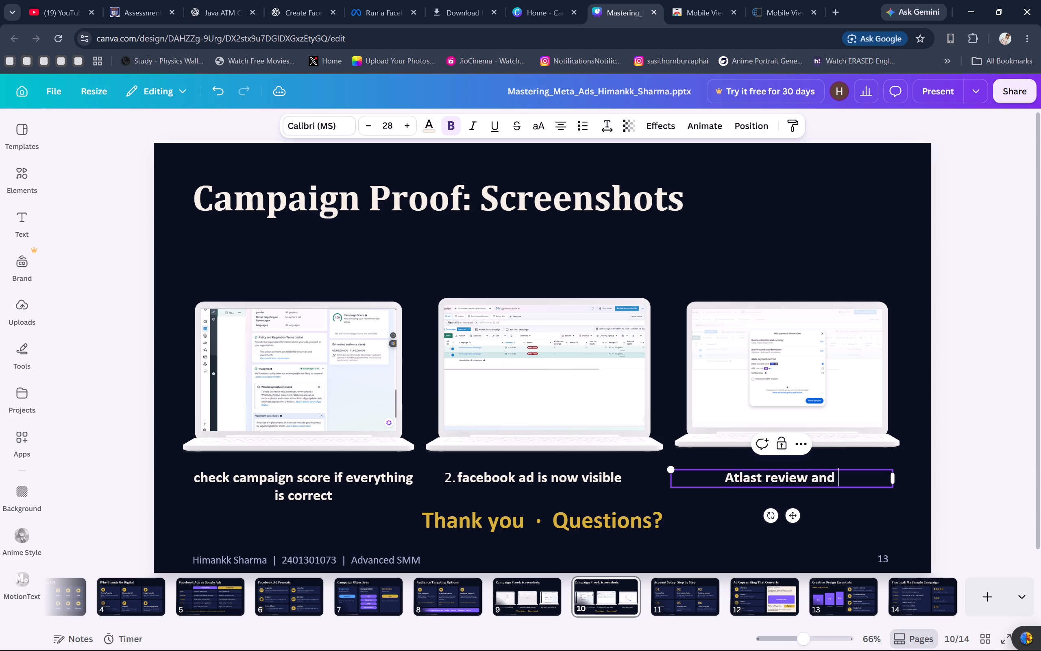
{"action": "type", "text": "publish and pay the"}
{"action": "key", "text": "space"}
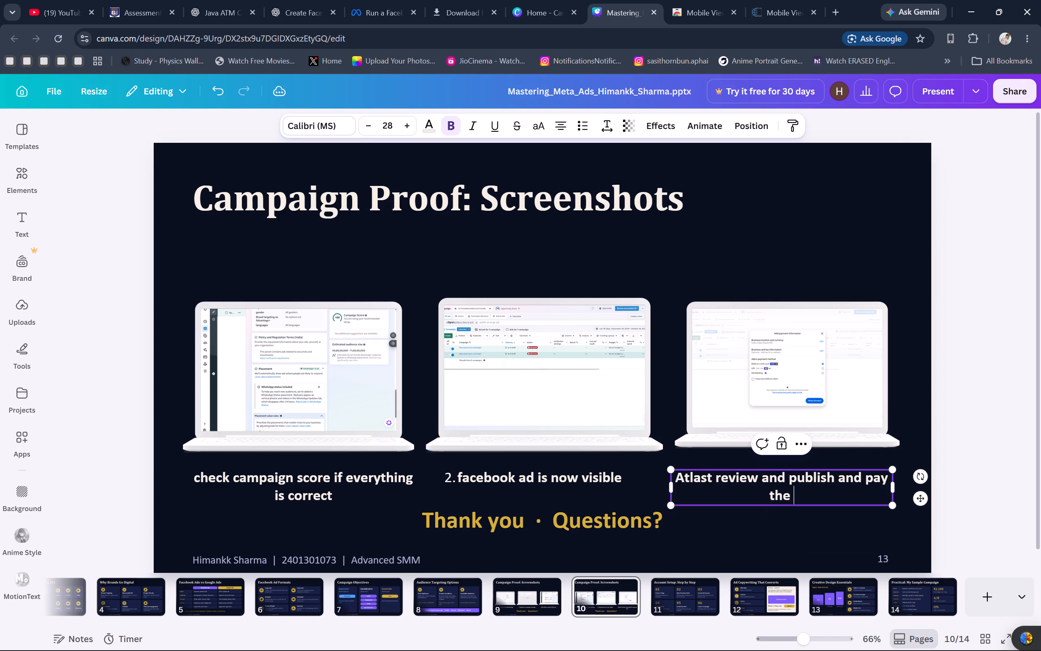
{"action": "type", "text": "fee"}
{"action": "key", "text": "space"}
{"action": "type", "text": "for"}
{"action": "key", "text": "space"}
{"action": "type", "text": "ads"}
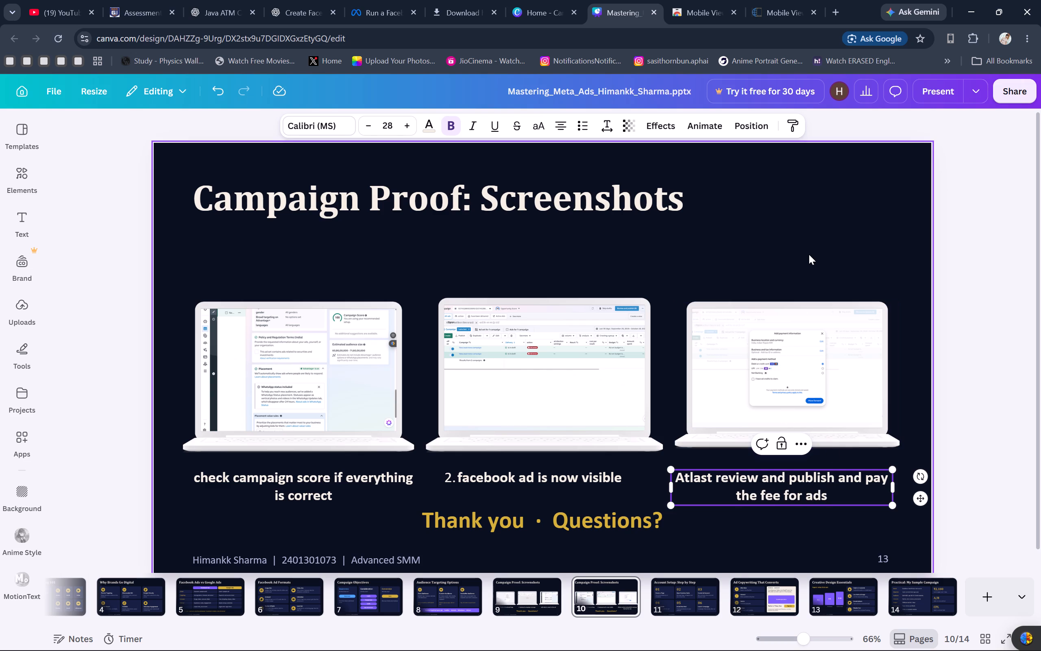
{"action": "left_click", "coordinate": [809, 254]}
Delete the "Thank you · Questions?" text from page 10.
{"action": "scroll", "coordinate": [713, 438], "scroll_direction": "down", "scroll_amount": 1}
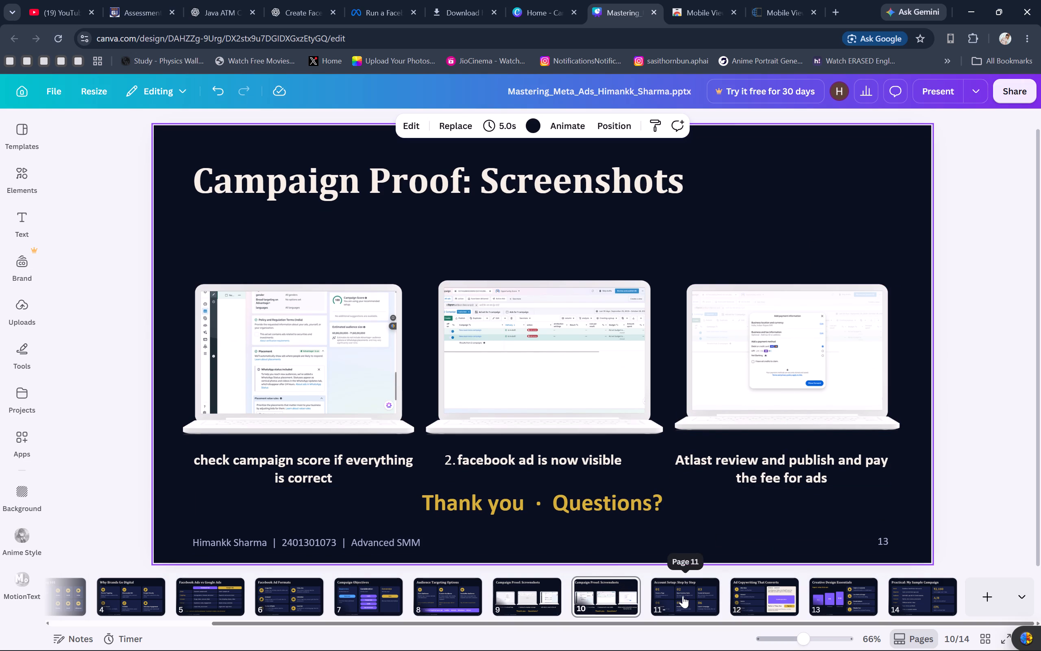
{"action": "left_click", "coordinate": [631, 509]}
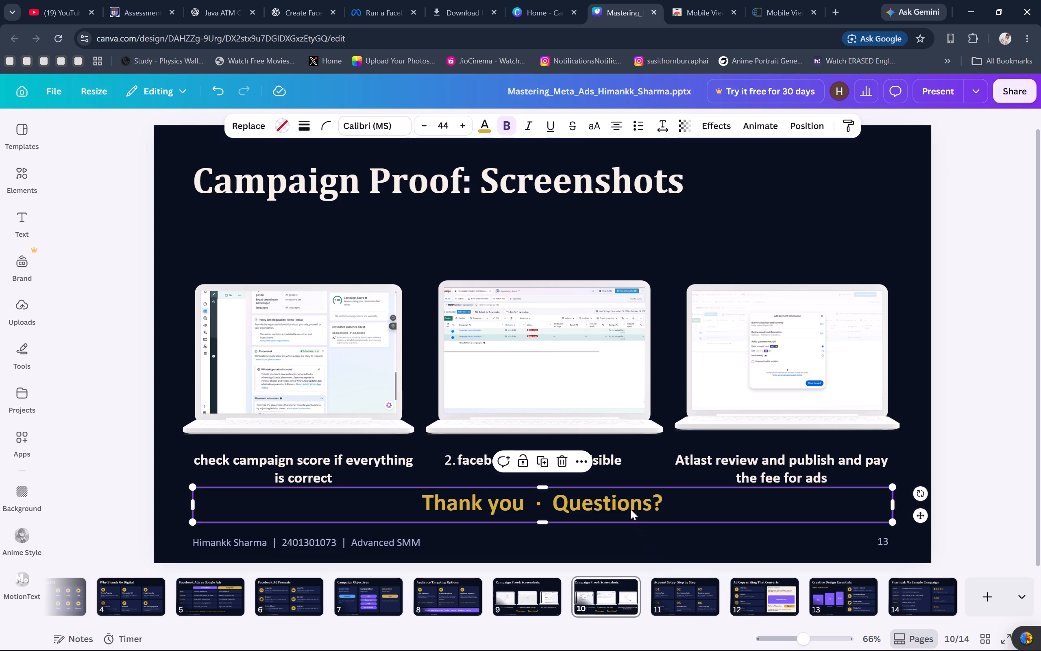
{"action": "left_click", "coordinate": [631, 509]}
{"action": "key", "text": "BackSpace"}
{"action": "key", "text": "BackSpace"}
{"action": "key", "text": "BackSpace"}
{"action": "key", "text": "BackSpace"}
{"action": "key", "text": "BackSpace"}
{"action": "key", "text": "BackSpace"}
{"action": "key", "text": "BackSpace"}
{"action": "key", "text": "BackSpace"}
{"action": "left_click_drag", "start_coordinate": [634, 505], "coordinate": [615, 507]}
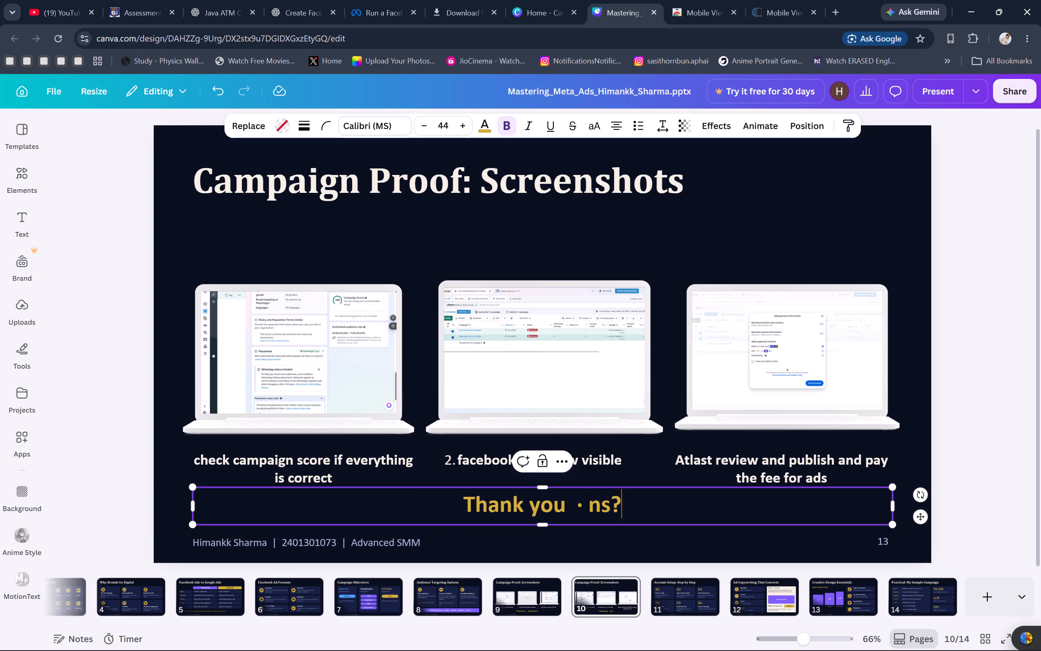
{"action": "left_click_drag", "start_coordinate": [615, 507], "coordinate": [454, 504]}
{"action": "key", "text": "BackSpace"}
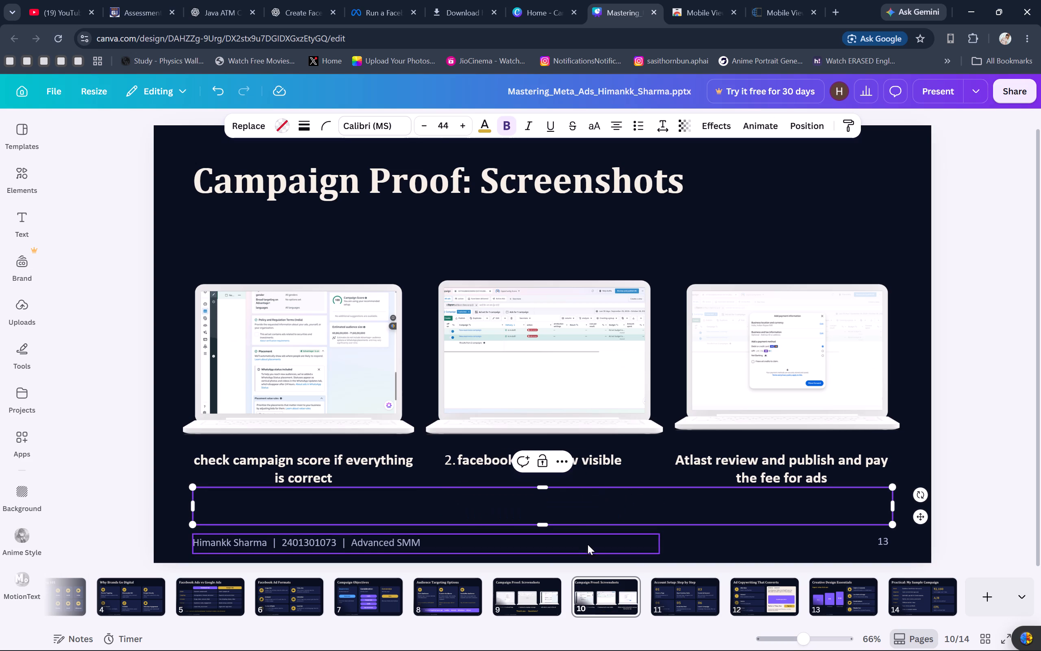
{"action": "left_click", "coordinate": [690, 546]}
Move the "Account Setup: Step by Step" page ahead of the two Campaign Proof pages so it is page 9, and check the order.
{"action": "left_click", "coordinate": [529, 585]}
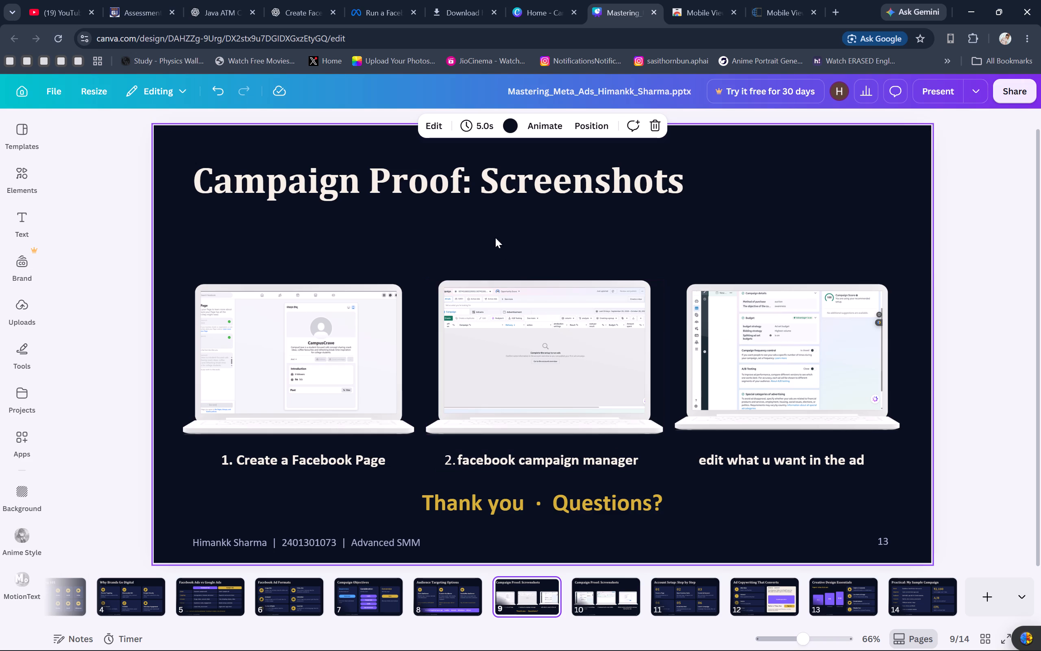
{"action": "left_click", "coordinate": [464, 585]}
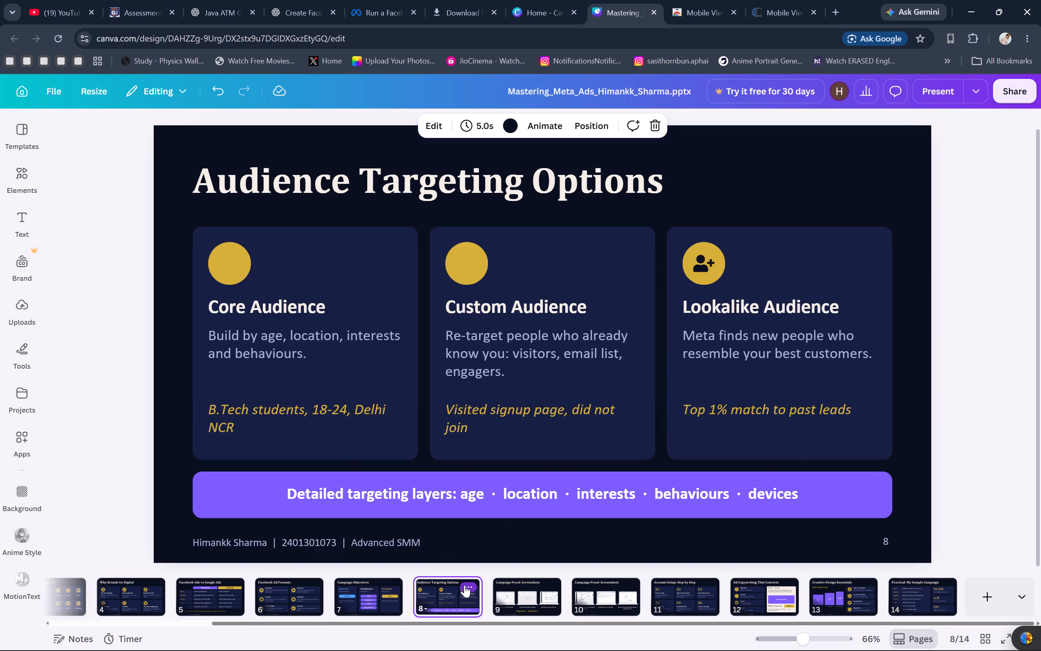
{"action": "left_click", "coordinate": [383, 593]}
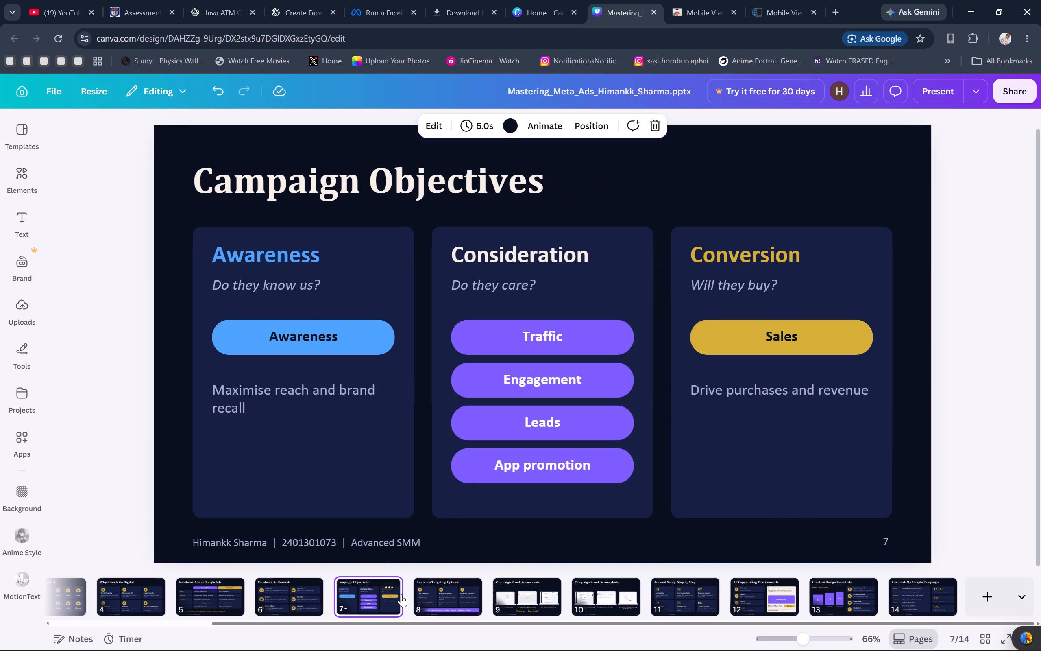
{"action": "left_click", "coordinate": [438, 596]}
{"action": "left_click", "coordinate": [362, 600]}
{"action": "left_click", "coordinate": [444, 589]}
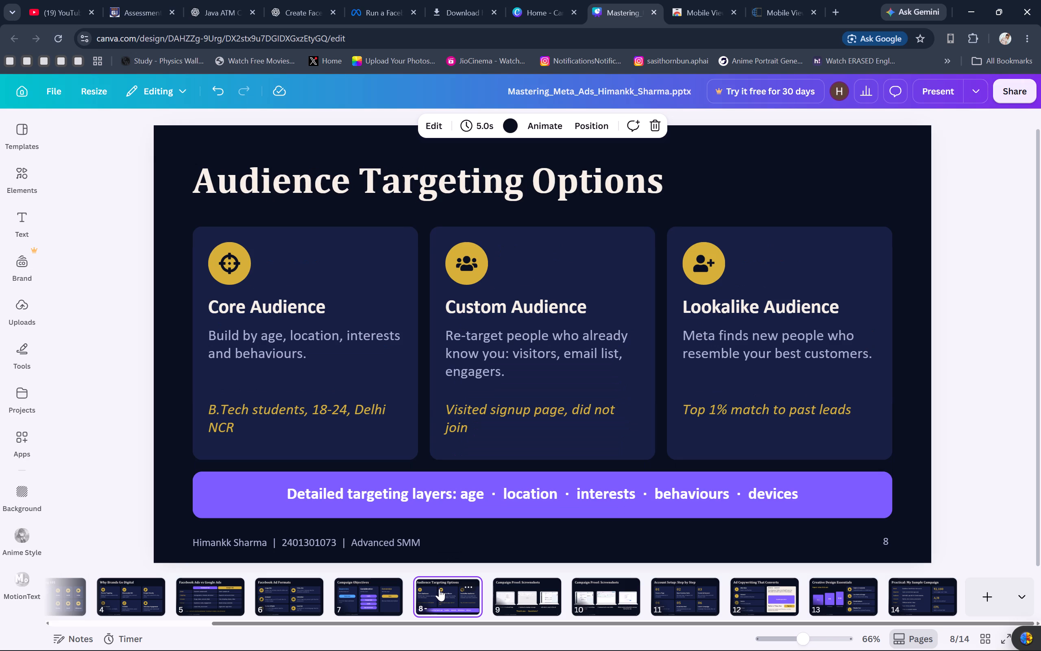
{"action": "left_click", "coordinate": [691, 594]}
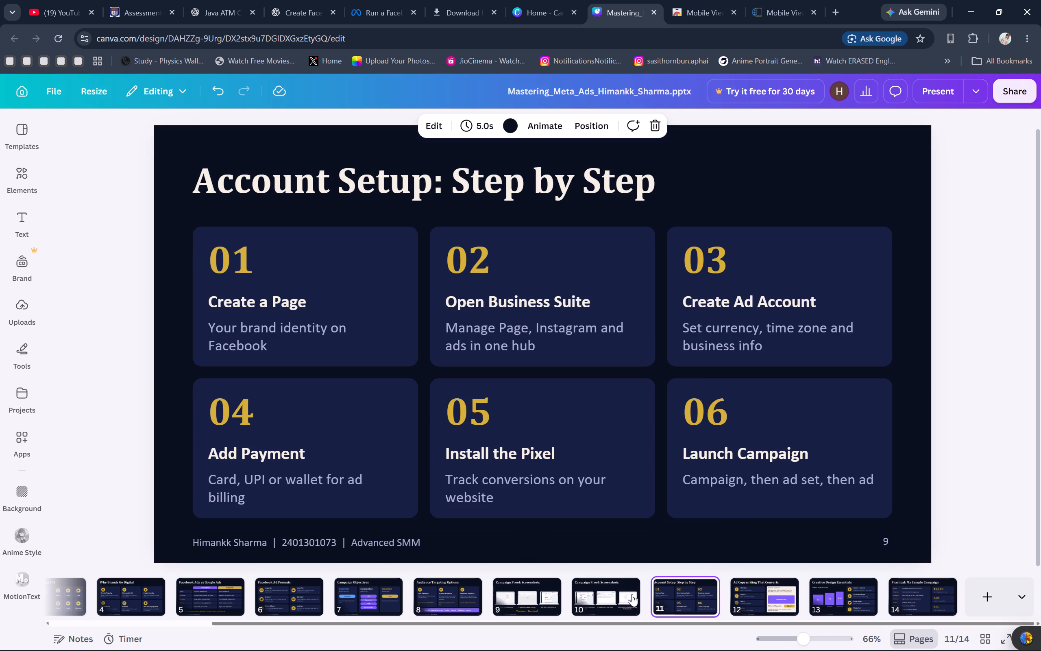
{"action": "left_click_drag", "start_coordinate": [684, 597], "coordinate": [509, 603]}
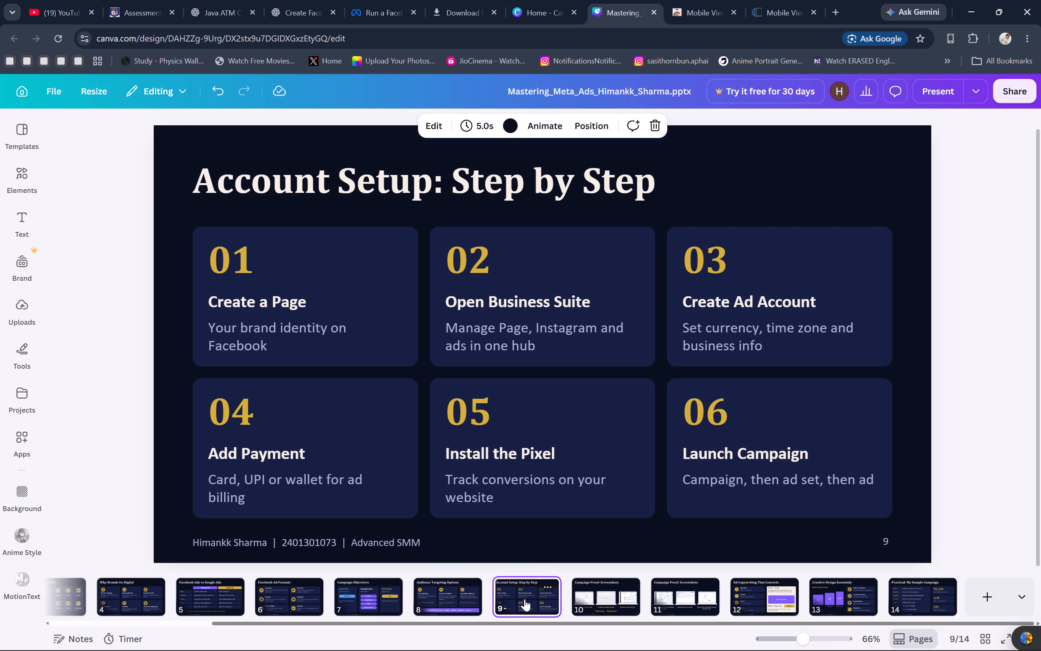
{"action": "left_click", "coordinate": [601, 595]}
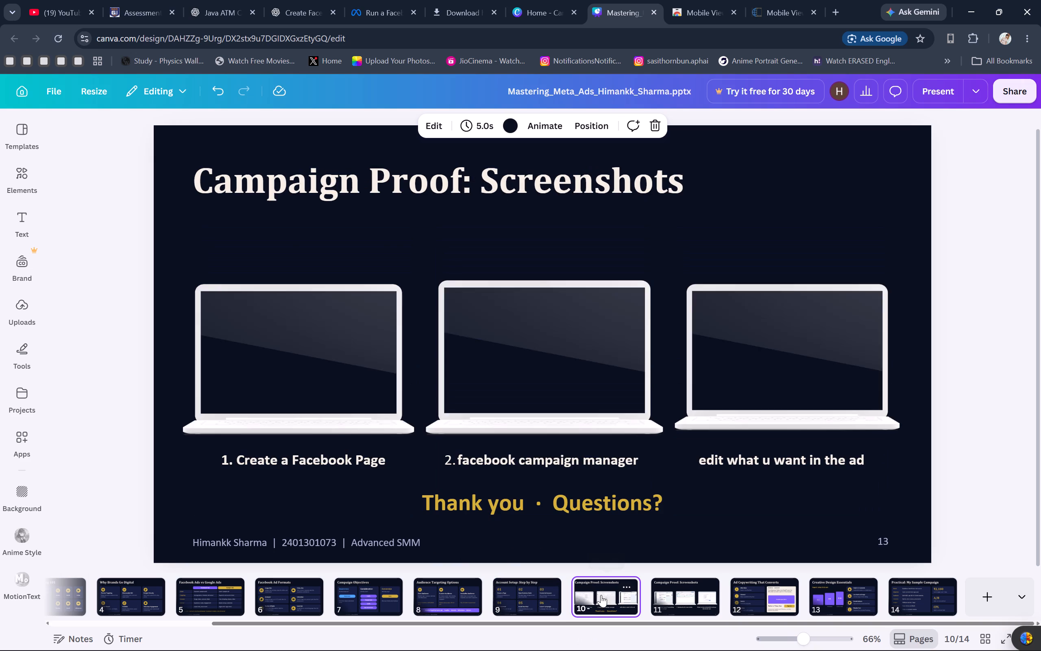
{"action": "left_click", "coordinate": [528, 605]}
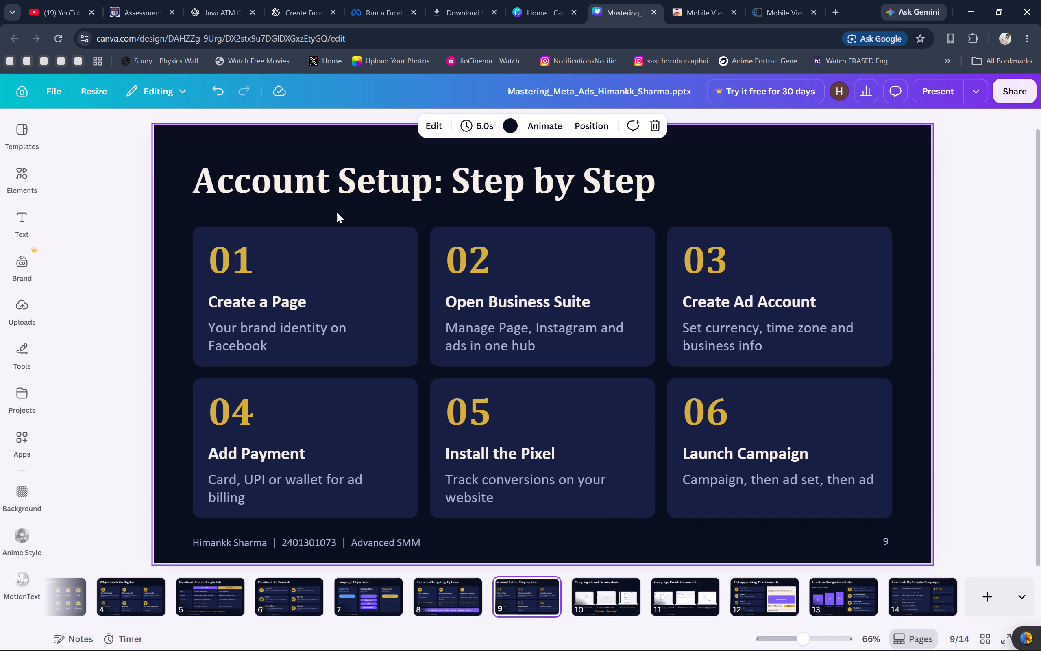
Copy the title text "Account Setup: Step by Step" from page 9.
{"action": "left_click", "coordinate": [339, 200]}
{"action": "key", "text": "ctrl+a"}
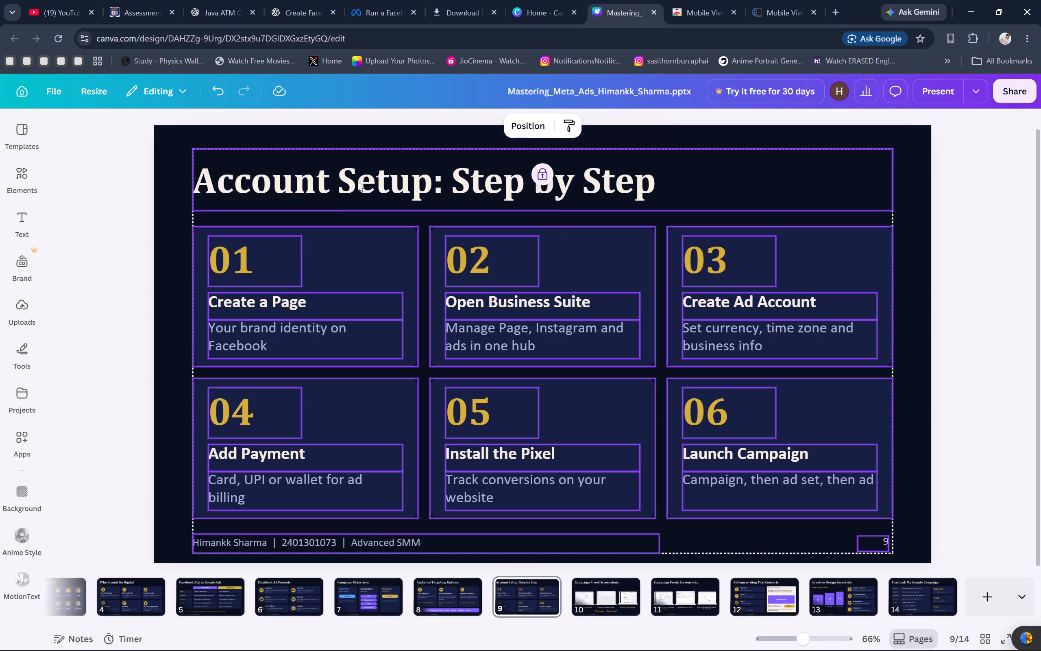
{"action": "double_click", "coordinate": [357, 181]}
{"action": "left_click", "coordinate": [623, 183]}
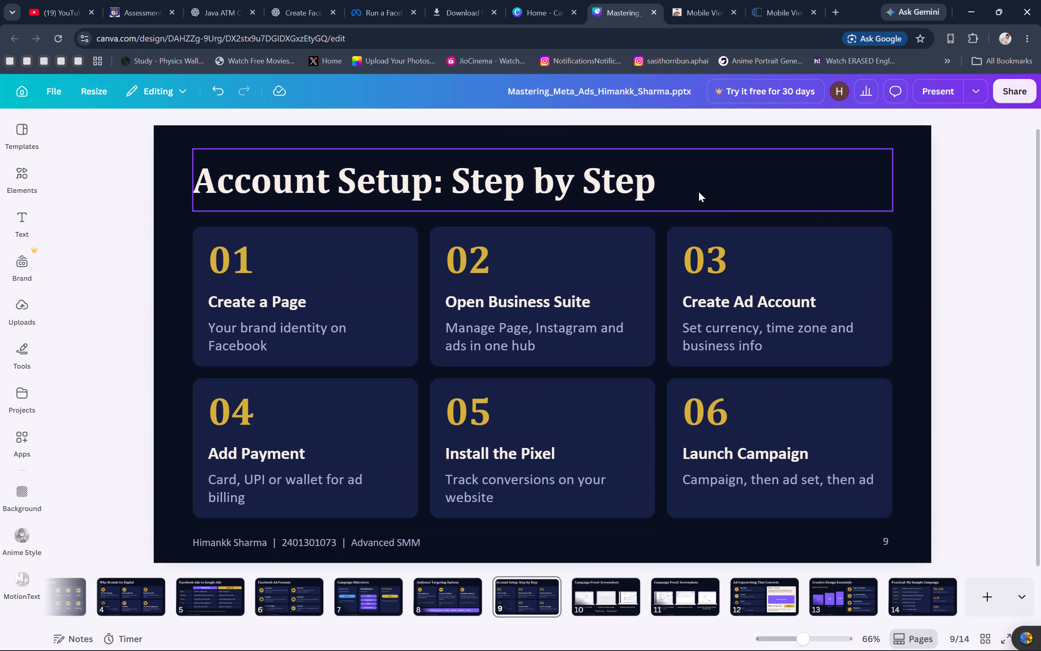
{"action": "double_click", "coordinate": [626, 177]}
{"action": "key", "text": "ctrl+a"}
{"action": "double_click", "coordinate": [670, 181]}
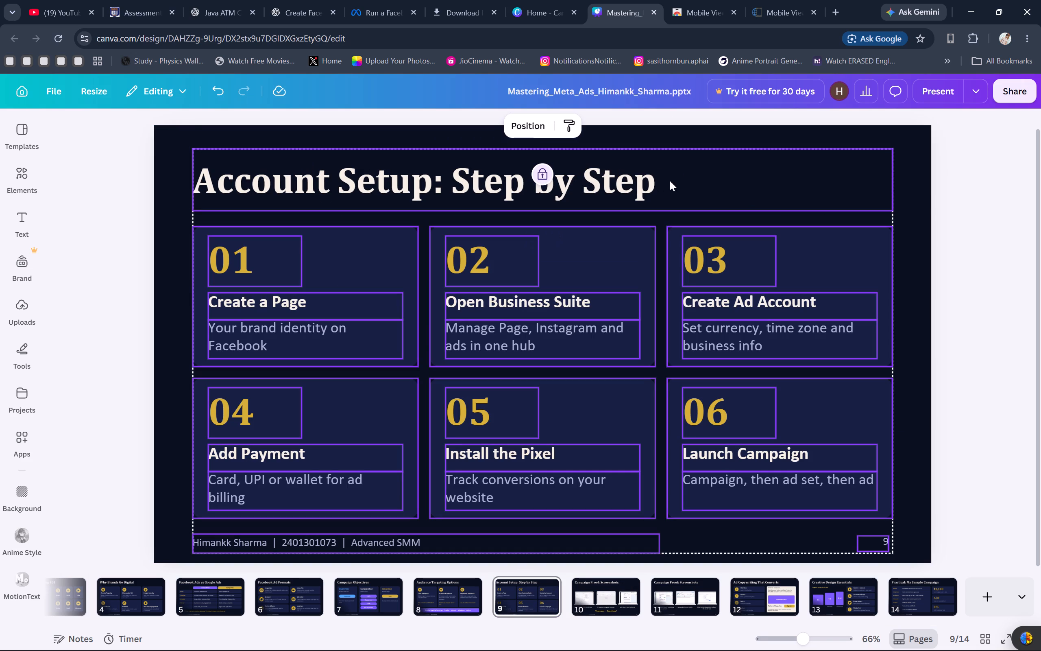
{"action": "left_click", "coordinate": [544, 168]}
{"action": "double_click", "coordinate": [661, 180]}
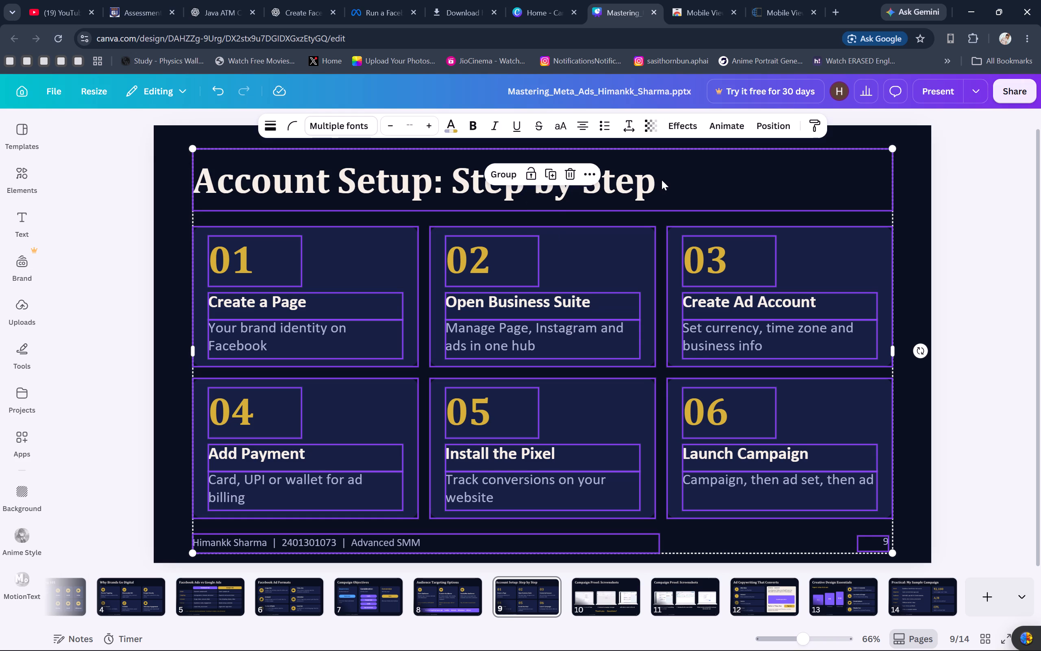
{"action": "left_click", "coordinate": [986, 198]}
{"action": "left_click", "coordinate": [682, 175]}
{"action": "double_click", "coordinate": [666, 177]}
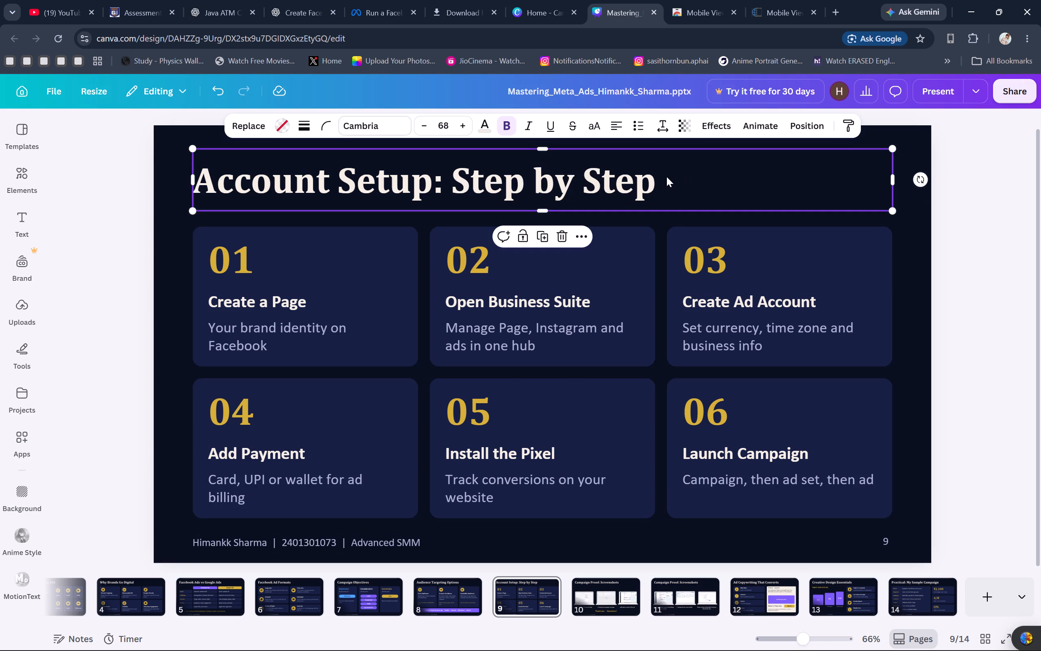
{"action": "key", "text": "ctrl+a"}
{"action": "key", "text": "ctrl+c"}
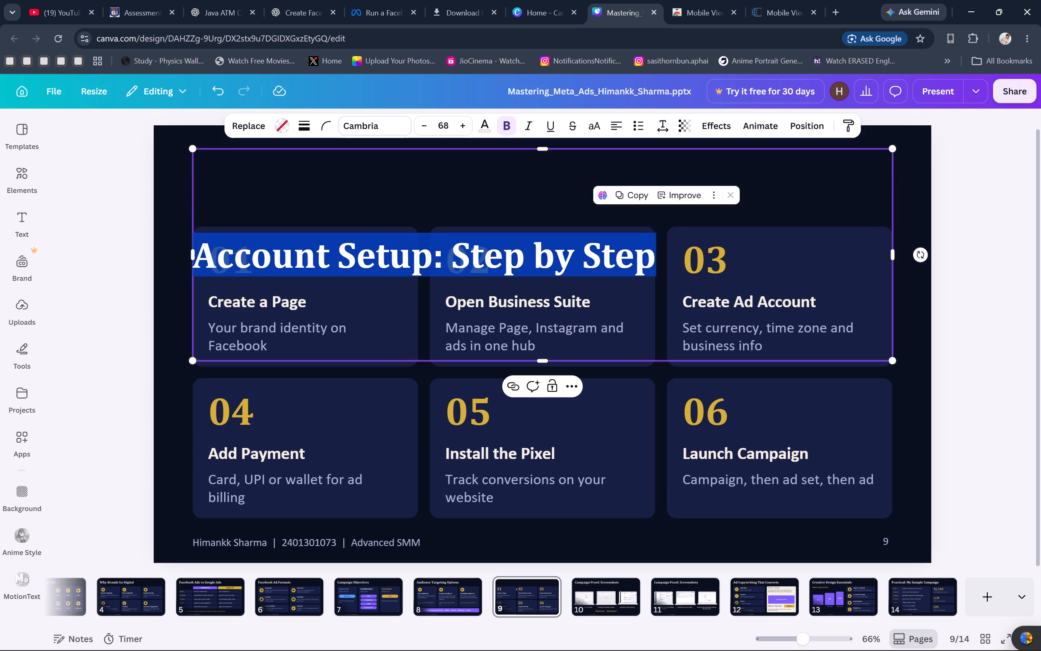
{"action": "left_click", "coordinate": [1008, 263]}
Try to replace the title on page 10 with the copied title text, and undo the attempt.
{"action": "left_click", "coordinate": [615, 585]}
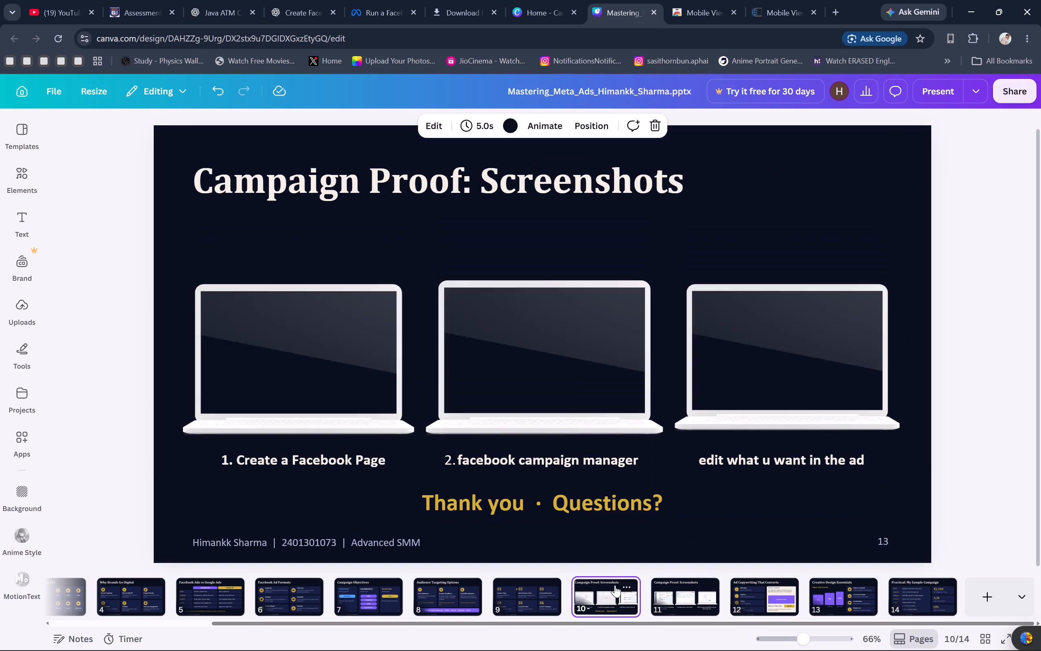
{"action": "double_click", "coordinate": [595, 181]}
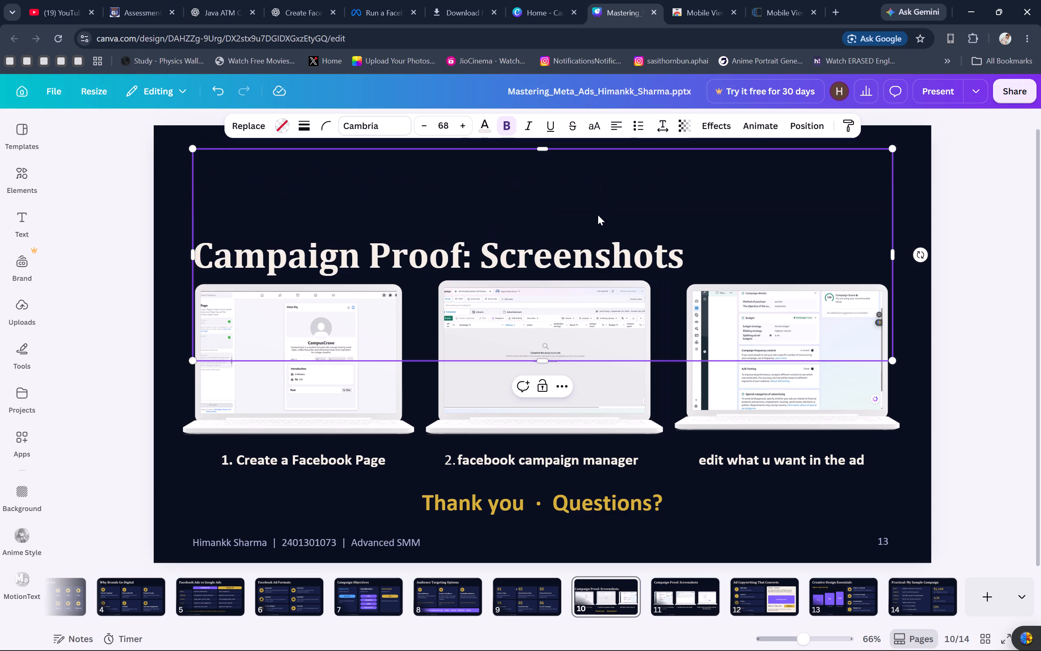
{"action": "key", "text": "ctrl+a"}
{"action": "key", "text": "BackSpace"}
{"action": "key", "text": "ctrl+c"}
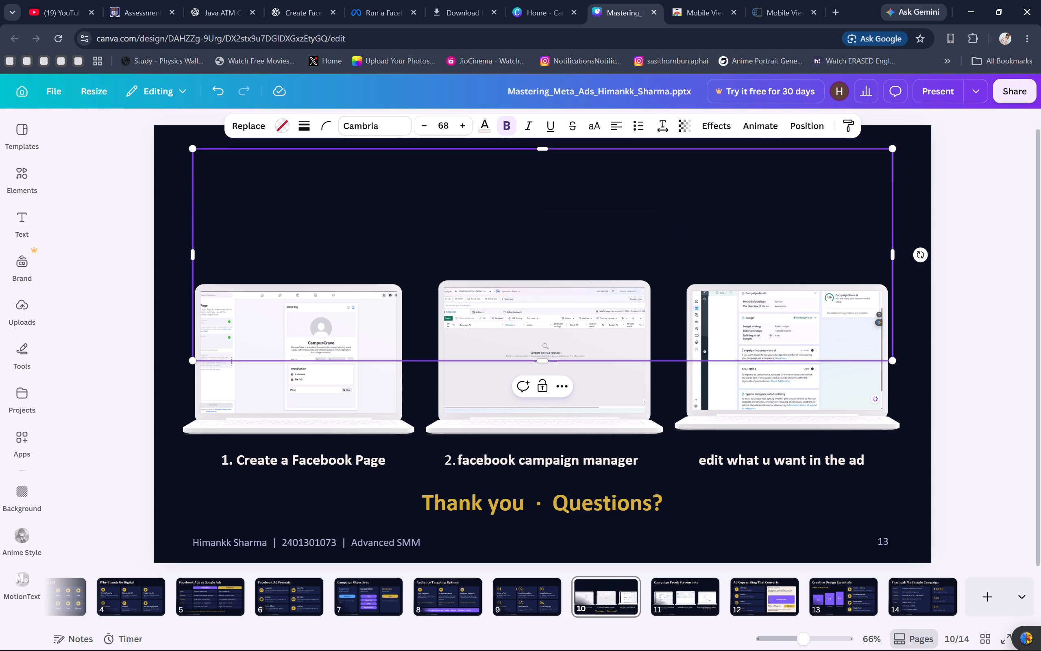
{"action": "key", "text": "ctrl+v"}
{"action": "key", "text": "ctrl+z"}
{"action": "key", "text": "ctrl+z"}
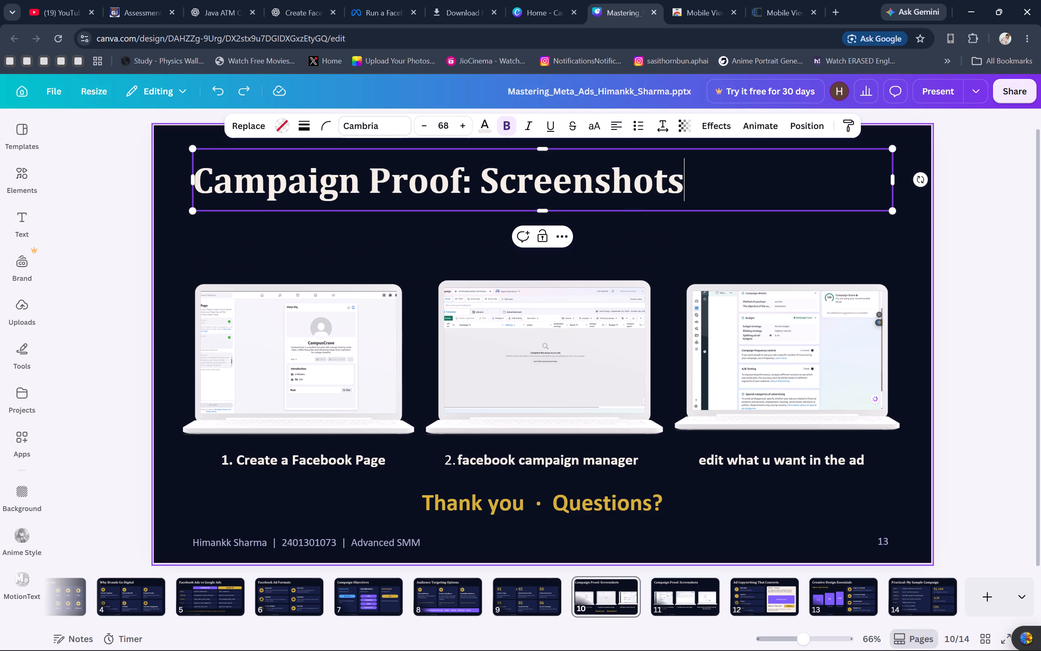
Replace the page 10 title "Campaign Proof: Screenshots" with "Step by step campaign building".
{"action": "left_click_drag", "start_coordinate": [693, 179], "coordinate": [196, 181]}
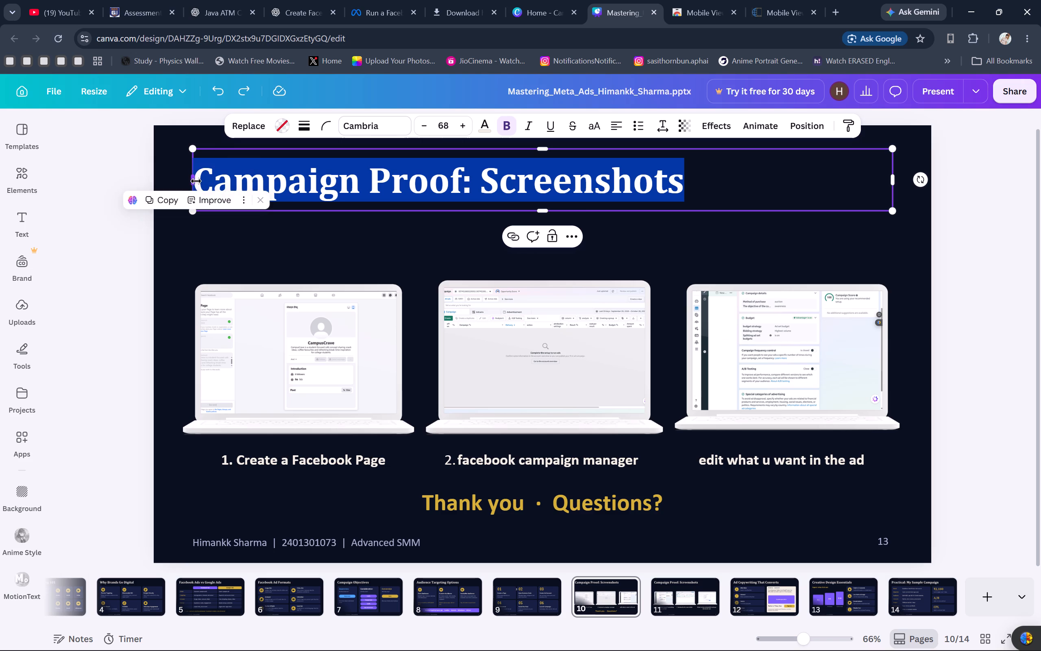
{"action": "key", "text": "BackSpace"}
{"action": "key", "text": "ctrl+v"}
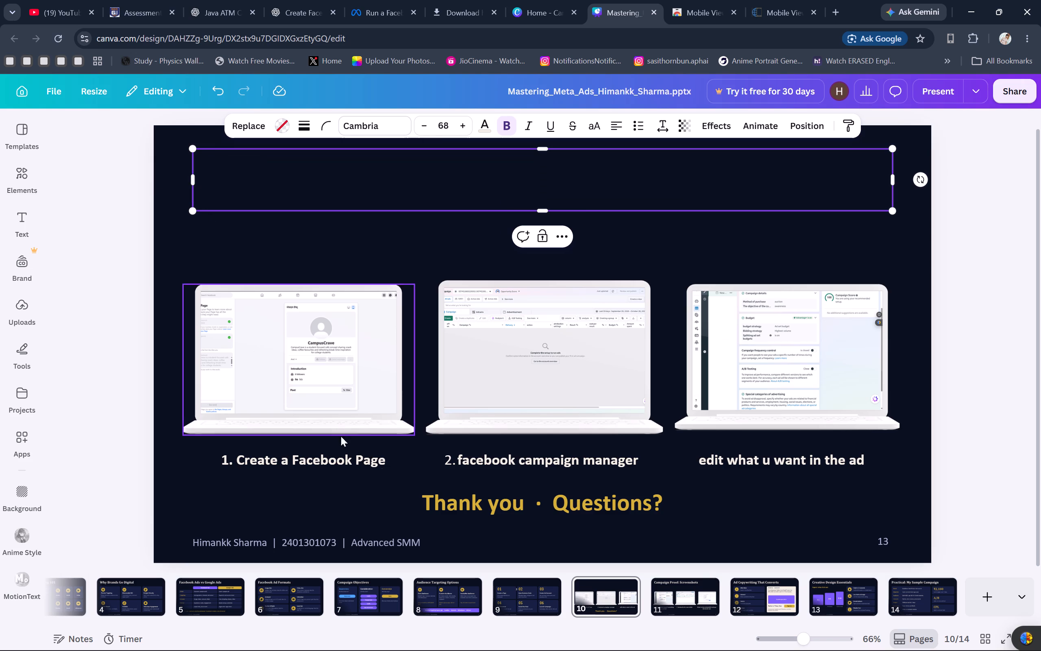
{"action": "left_click", "coordinate": [454, 587]}
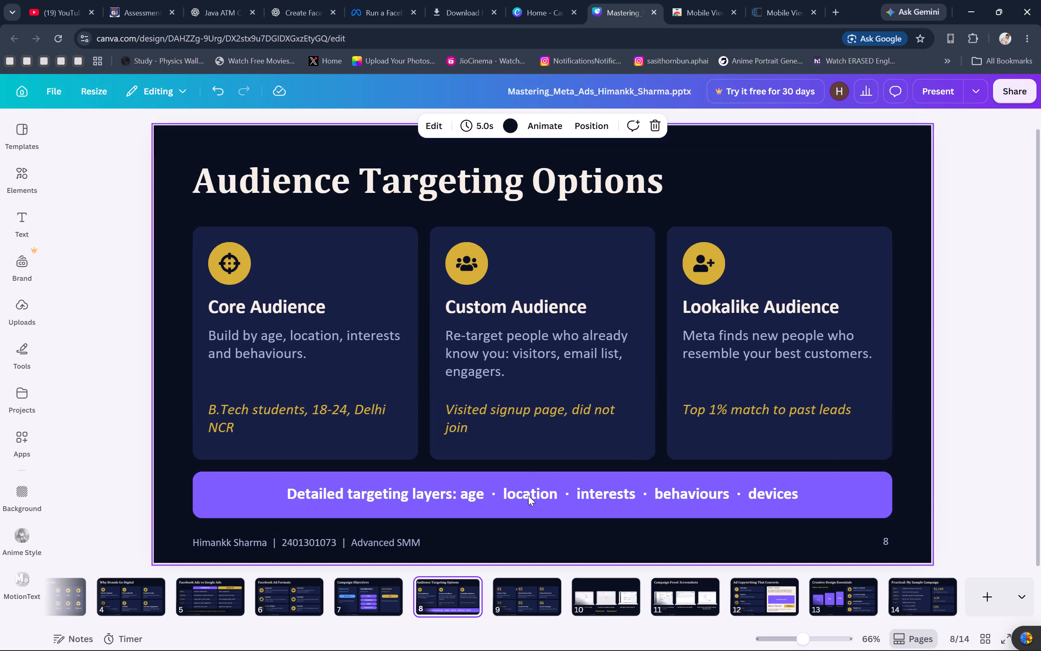
{"action": "left_click", "coordinate": [523, 597]}
{"action": "left_click", "coordinate": [598, 599]}
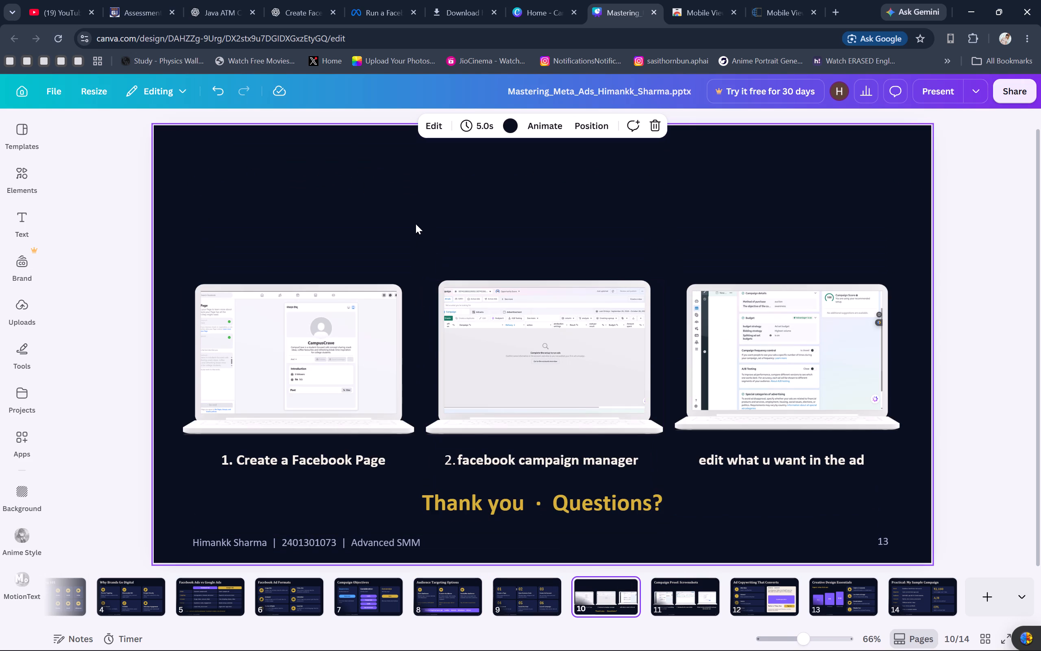
{"action": "left_click", "coordinate": [414, 217]}
{"action": "left_click", "coordinate": [408, 199]}
{"action": "left_click", "coordinate": [408, 192]}
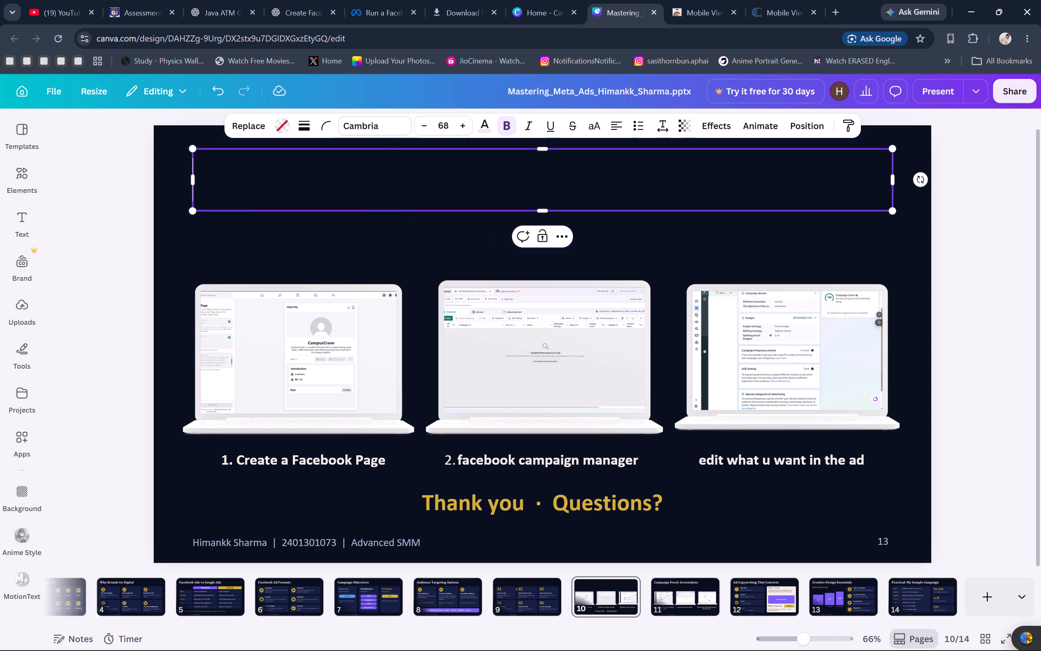
{"action": "type", "text": "tep"}
{"action": "key", "text": "space"}
{"action": "type", "text": "by step"}
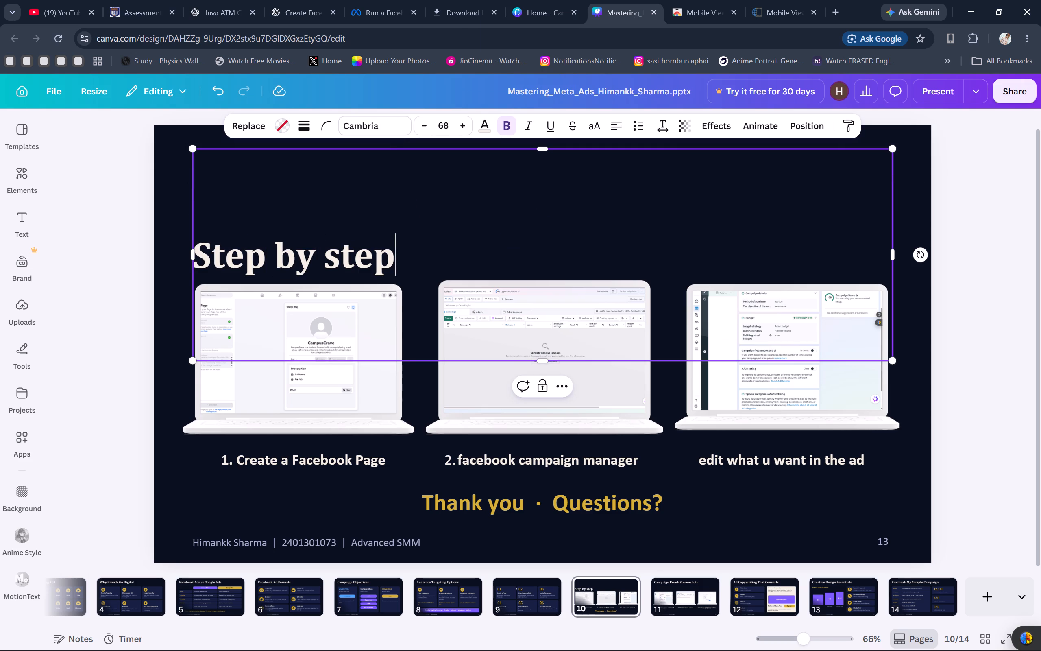
{"action": "key", "text": "space"}
{"action": "type", "text": "campei"}
{"action": "key", "text": "BackSpace"}
{"action": "key", "text": "BackSpace"}
{"action": "type", "text": "aign building"}
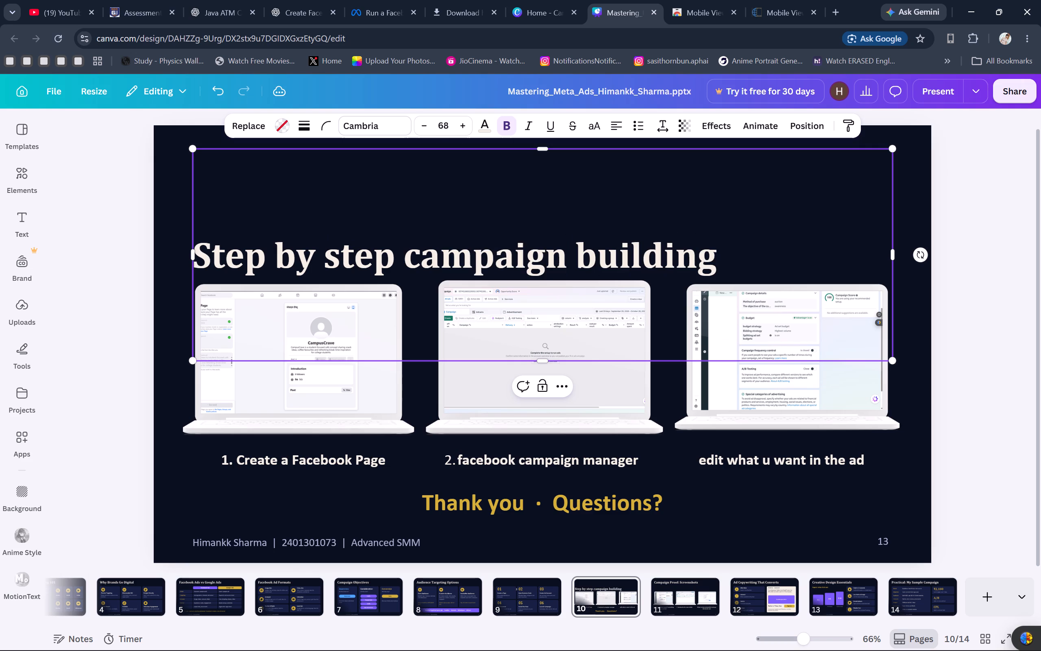
{"action": "left_click", "coordinate": [957, 210]}
Move the new page 10 title up so it sits clear above the three laptops.
{"action": "left_click_drag", "start_coordinate": [673, 252], "coordinate": [640, 225]}
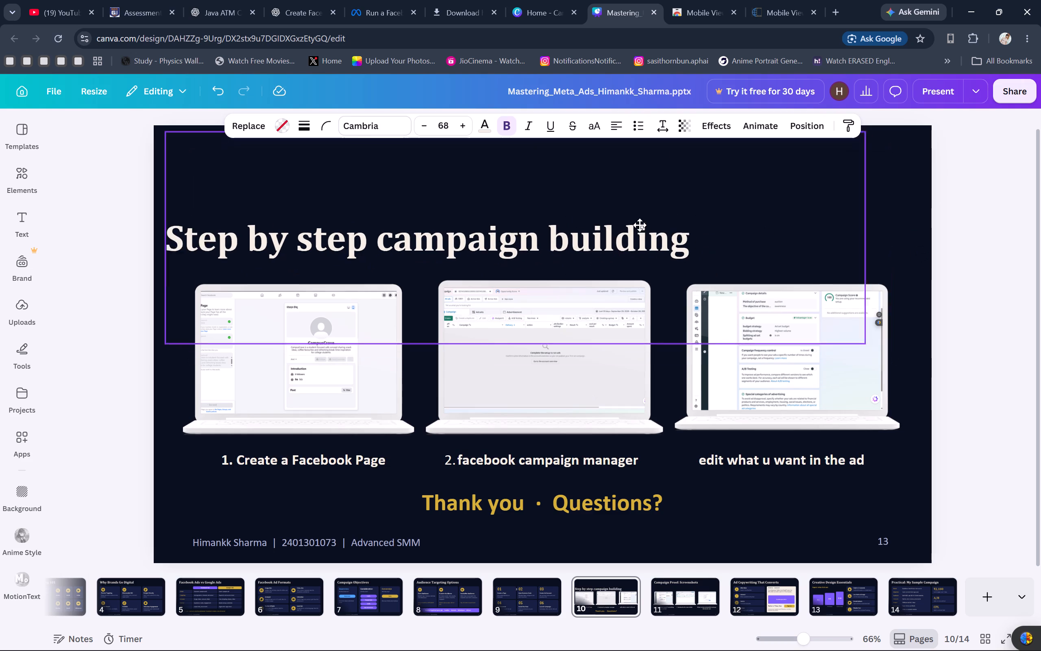
{"action": "left_click_drag", "start_coordinate": [640, 225], "coordinate": [662, 197]}
{"action": "left_click", "coordinate": [960, 242]}
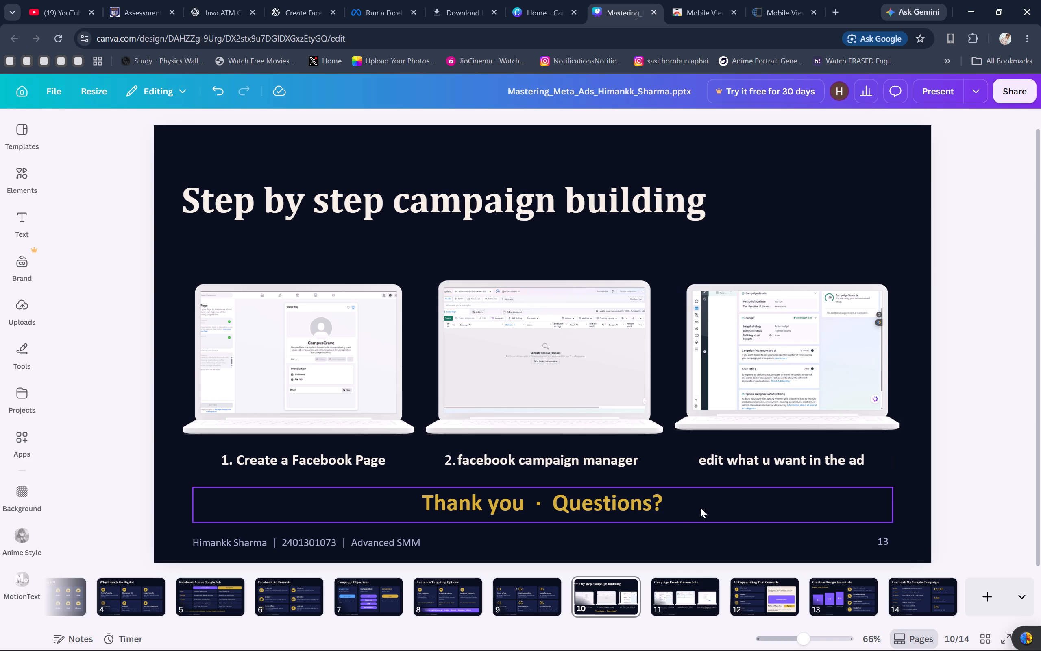
Slightly enlarge the third laptop on page 10 so its top lines up with the middle laptop.
{"action": "left_click", "coordinate": [756, 383]}
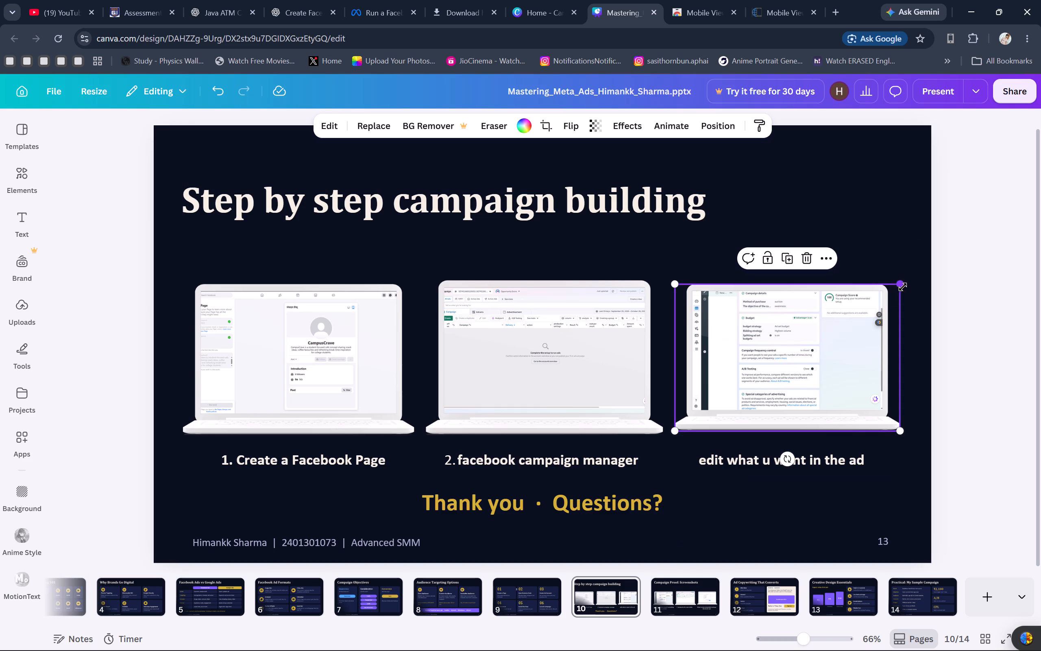
{"action": "left_click_drag", "start_coordinate": [903, 287], "coordinate": [908, 277]}
{"action": "left_click", "coordinate": [973, 314]}
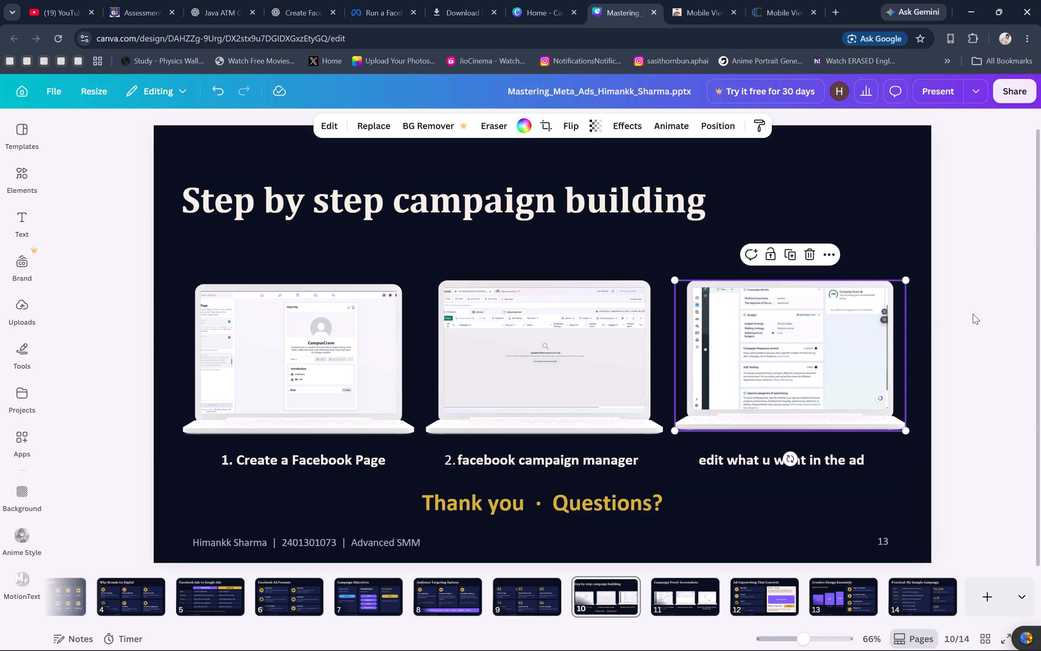
Slightly enlarge the third laptop on page 11 so its top lines up with the middle laptop.
{"action": "left_click", "coordinate": [680, 600]}
{"action": "left_click", "coordinate": [727, 394]}
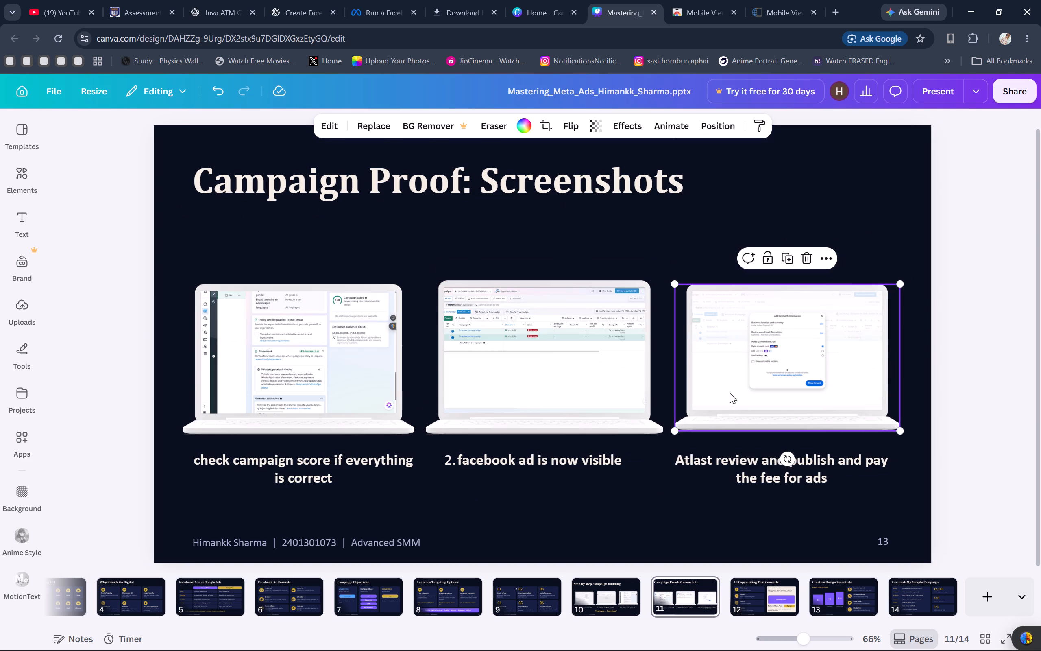
{"action": "left_click", "coordinate": [897, 283]}
{"action": "left_click_drag", "start_coordinate": [897, 283], "coordinate": [906, 273]}
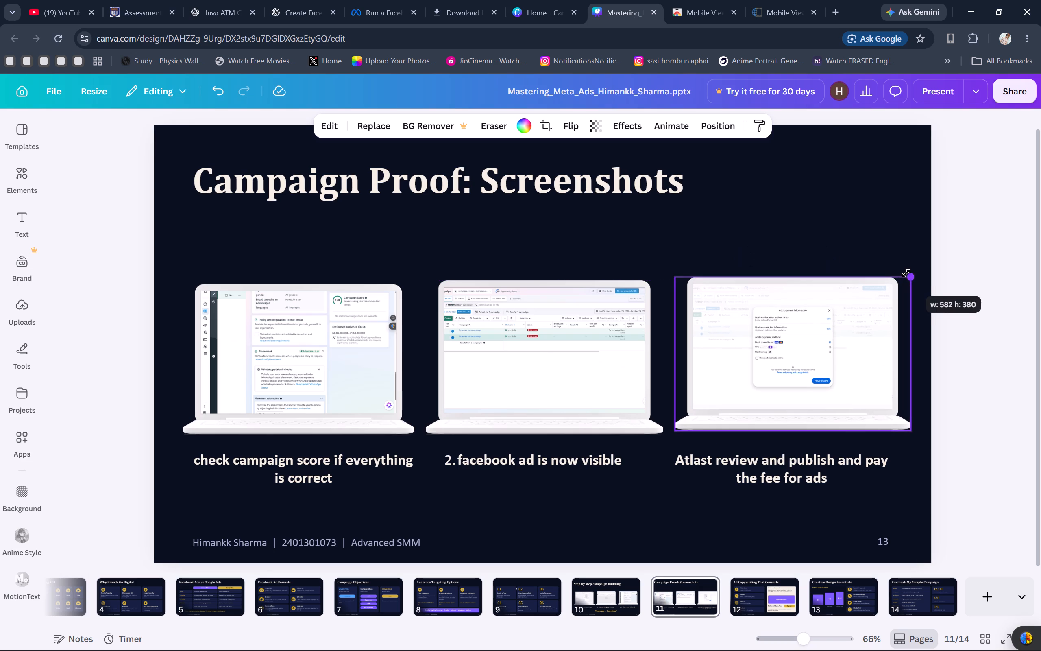
{"action": "left_click_drag", "start_coordinate": [906, 273], "coordinate": [902, 277]}
{"action": "left_click", "coordinate": [971, 280]}
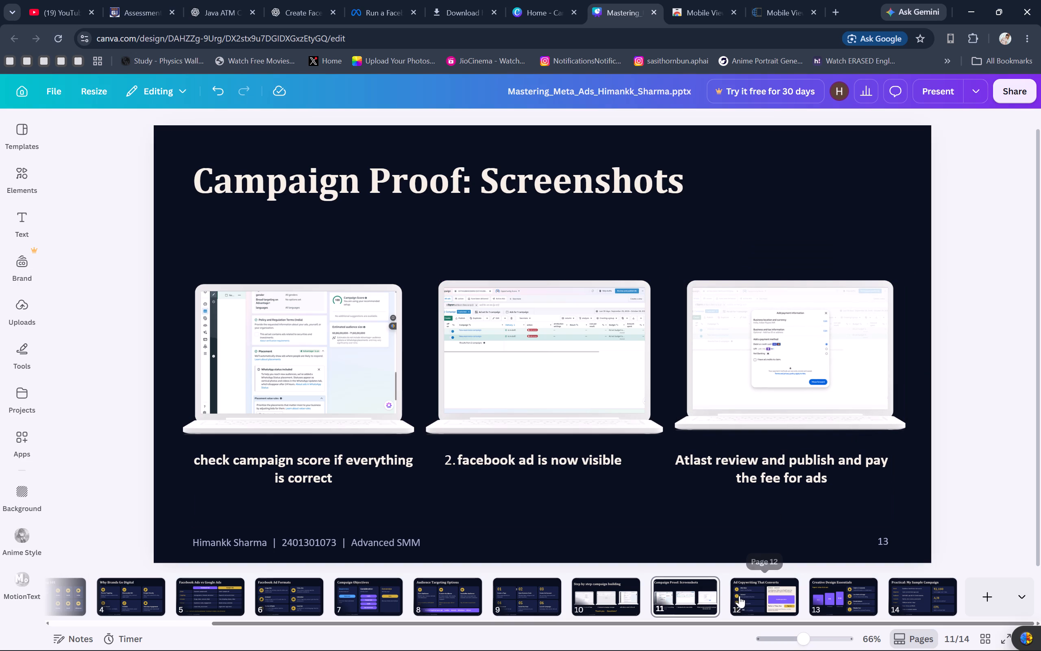
Review the ad copywriting, creative design and sample campaign content on pages 12 to 14.
{"action": "left_click", "coordinate": [739, 596]}
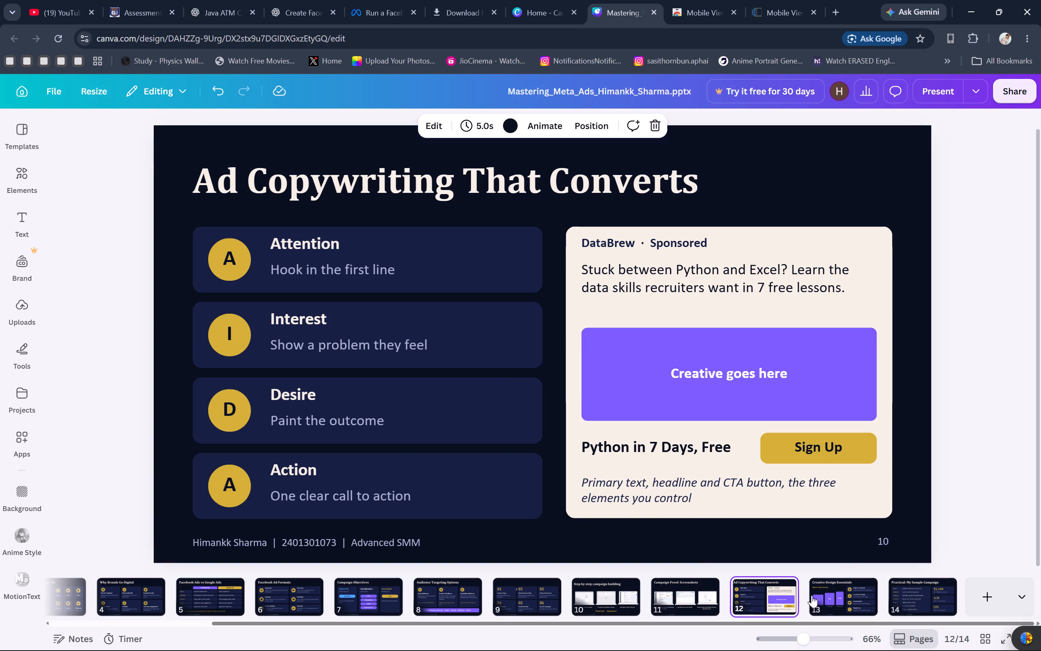
{"action": "left_click", "coordinate": [837, 600]}
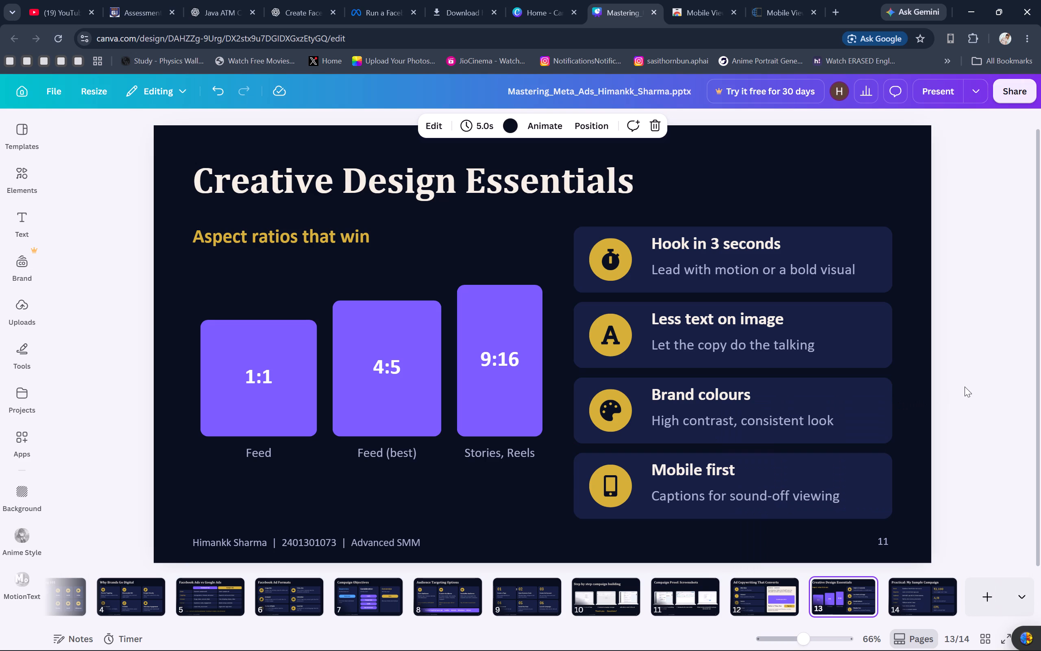
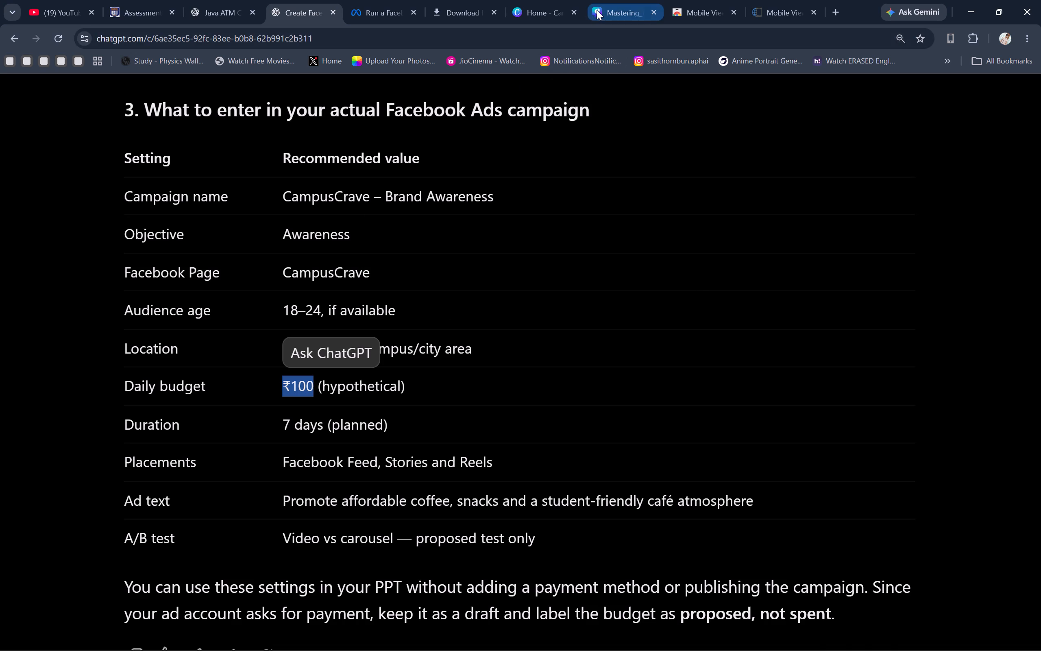
{"action": "left_click", "coordinate": [597, 10]}
{"action": "double_click", "coordinate": [716, 269]}
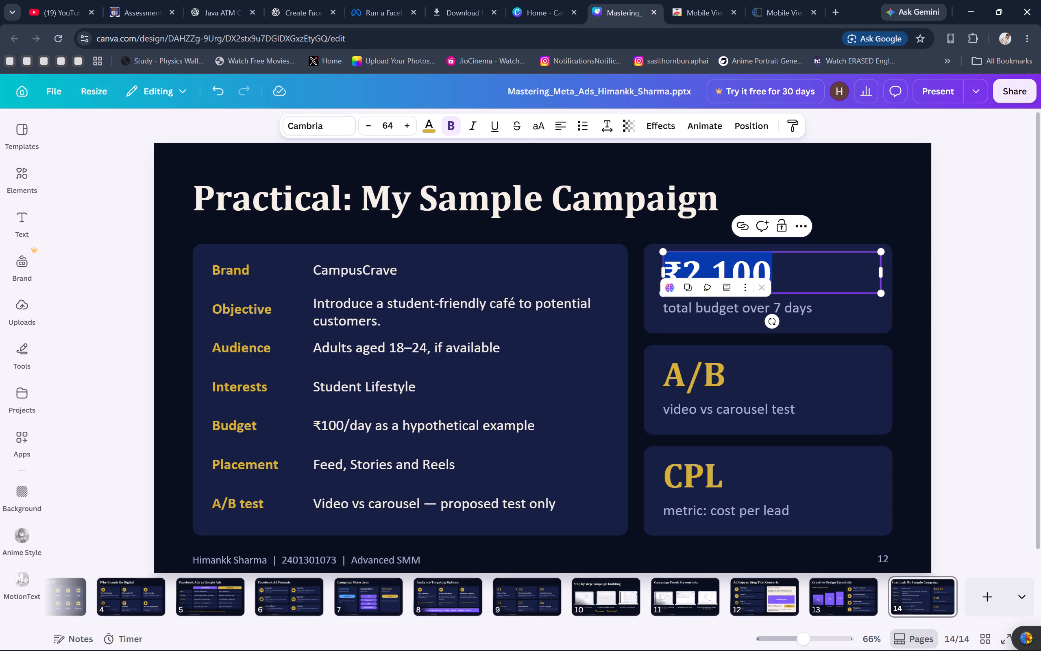
{"action": "key", "text": "BackSpace"}
{"action": "key", "text": "ctrl+v"}
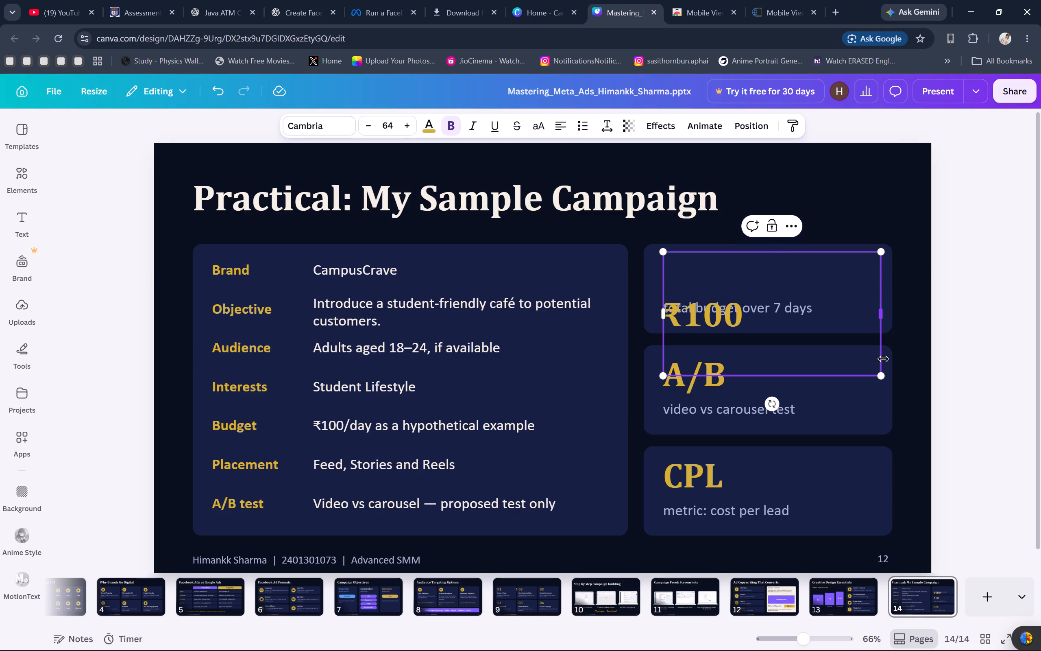
{"action": "left_click", "coordinate": [910, 343]}
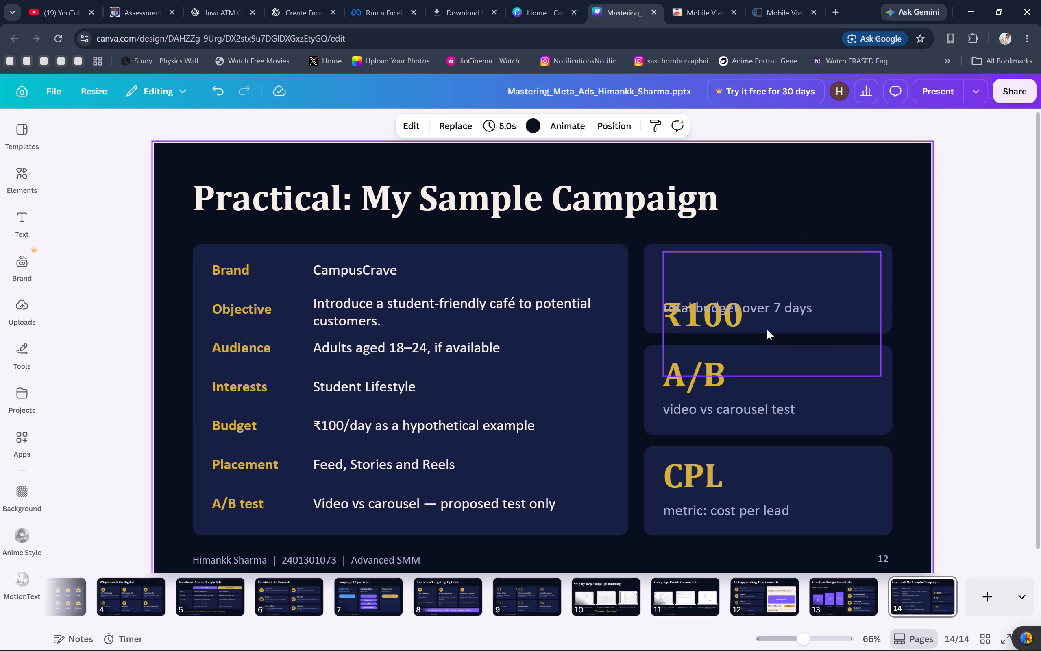
Move the "₹100" text up into its card, just above the "total budget over 7 days" caption.
{"action": "left_click", "coordinate": [762, 325]}
{"action": "left_click_drag", "start_coordinate": [774, 331], "coordinate": [776, 296]}
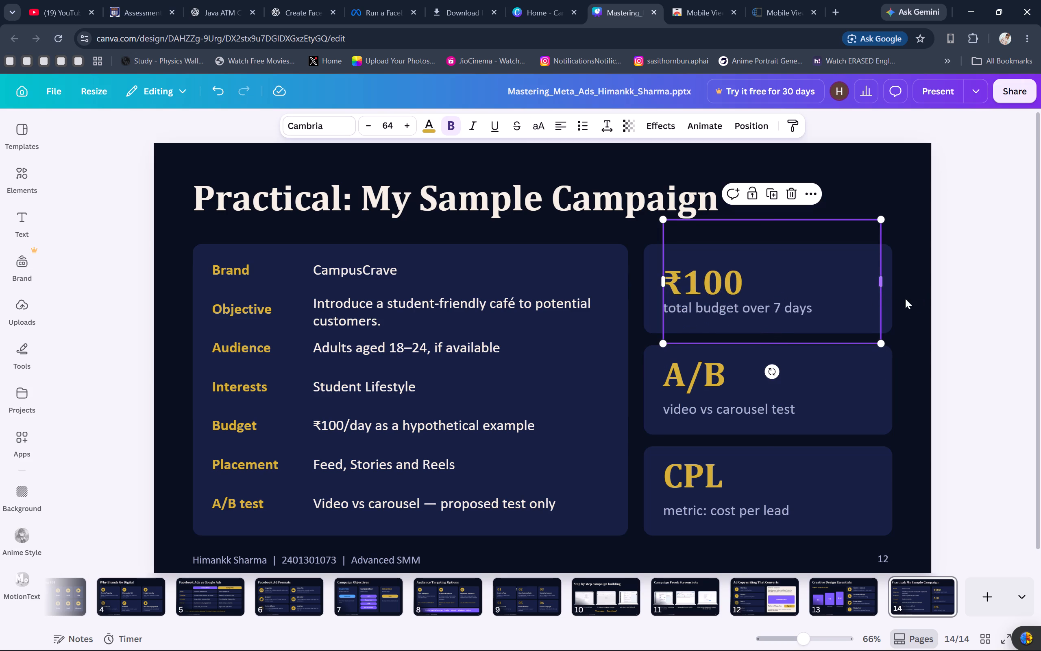
{"action": "left_click", "coordinate": [917, 300]}
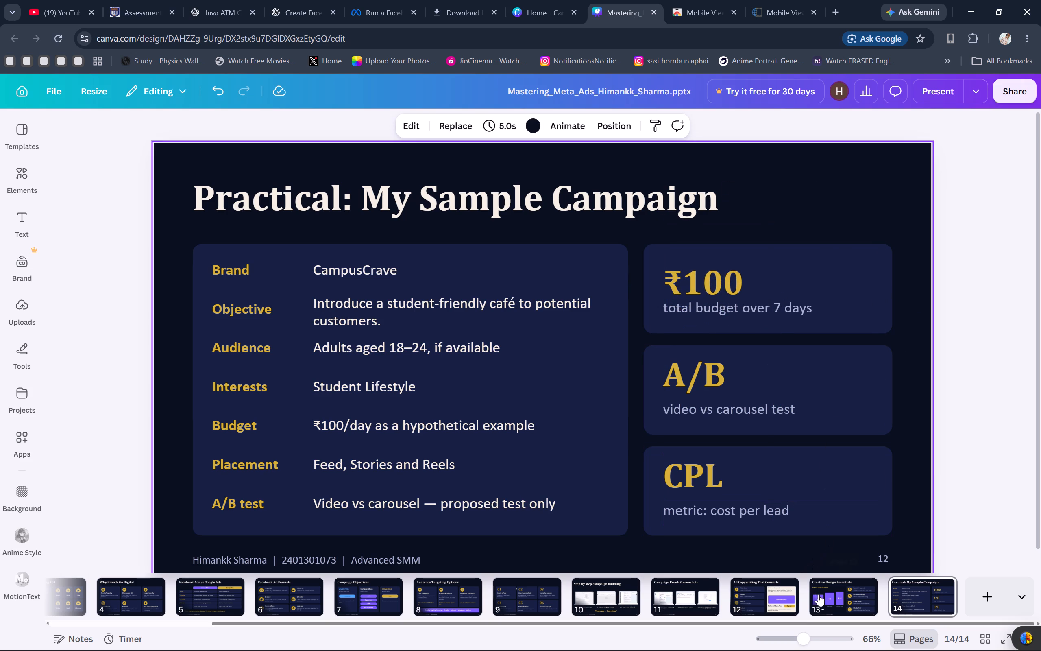
Review the presentation's pages, going through them one by one from the first page to "Campaign Proof: Screenshots".
{"action": "left_click", "coordinate": [819, 594]}
{"action": "left_click", "coordinate": [912, 601]}
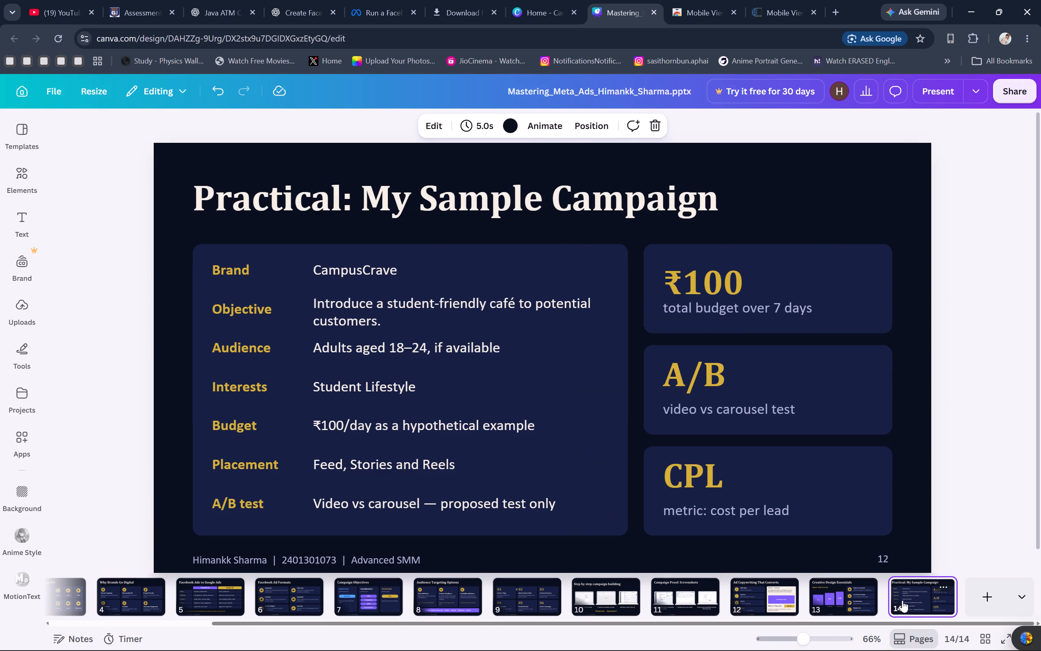
{"action": "left_click", "coordinate": [151, 590]}
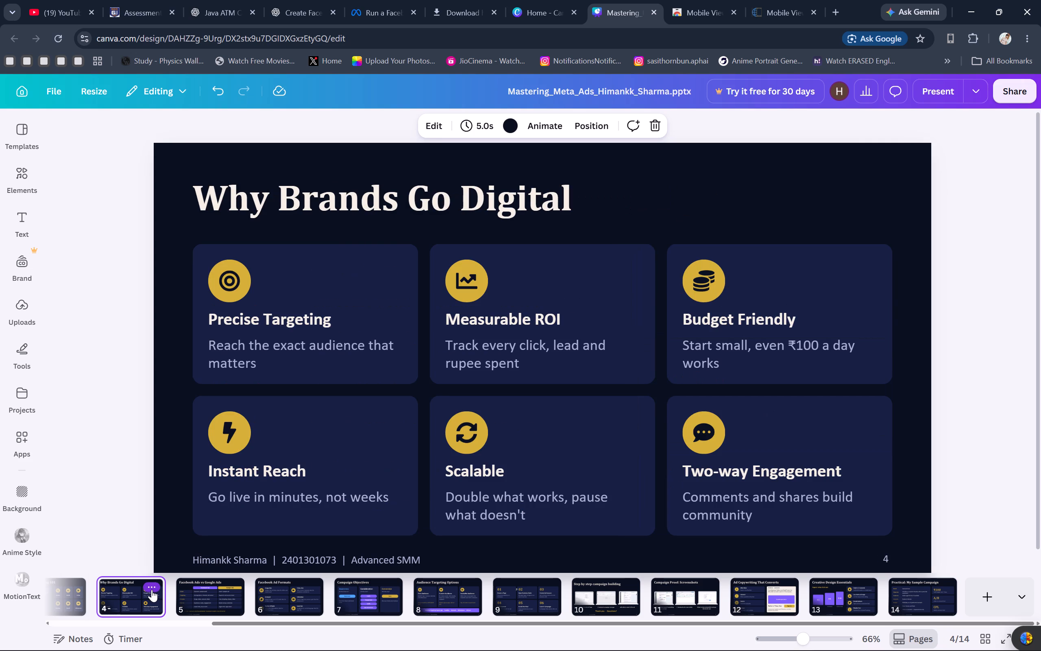
{"action": "scroll", "coordinate": [152, 590], "scroll_direction": "up", "scroll_amount": 8}
{"action": "scroll", "coordinate": [191, 595], "scroll_direction": "down", "scroll_amount": 3}
{"action": "left_click_drag", "start_coordinate": [226, 622], "coordinate": [79, 605]}
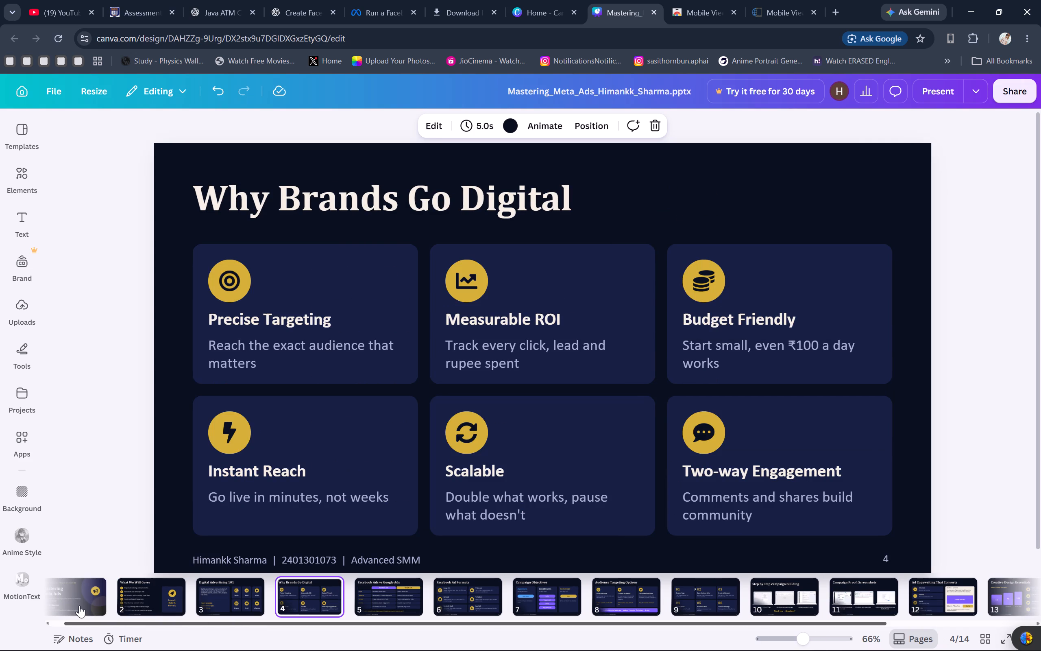
{"action": "left_click_drag", "start_coordinate": [153, 623], "coordinate": [72, 614]}
{"action": "left_click", "coordinate": [98, 598]}
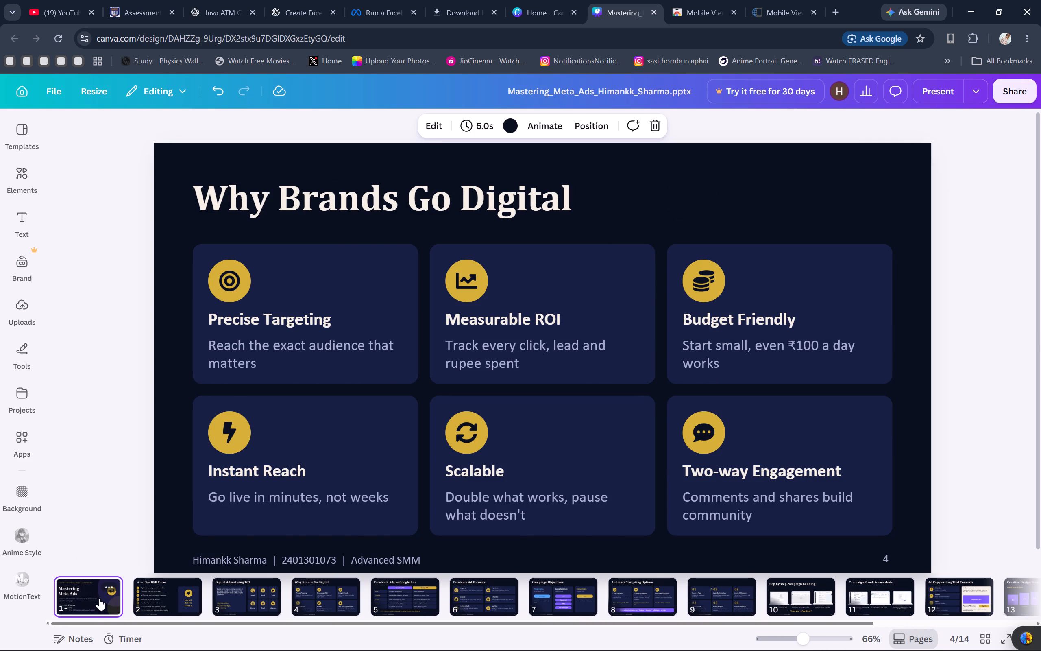
{"action": "key", "text": "Right"}
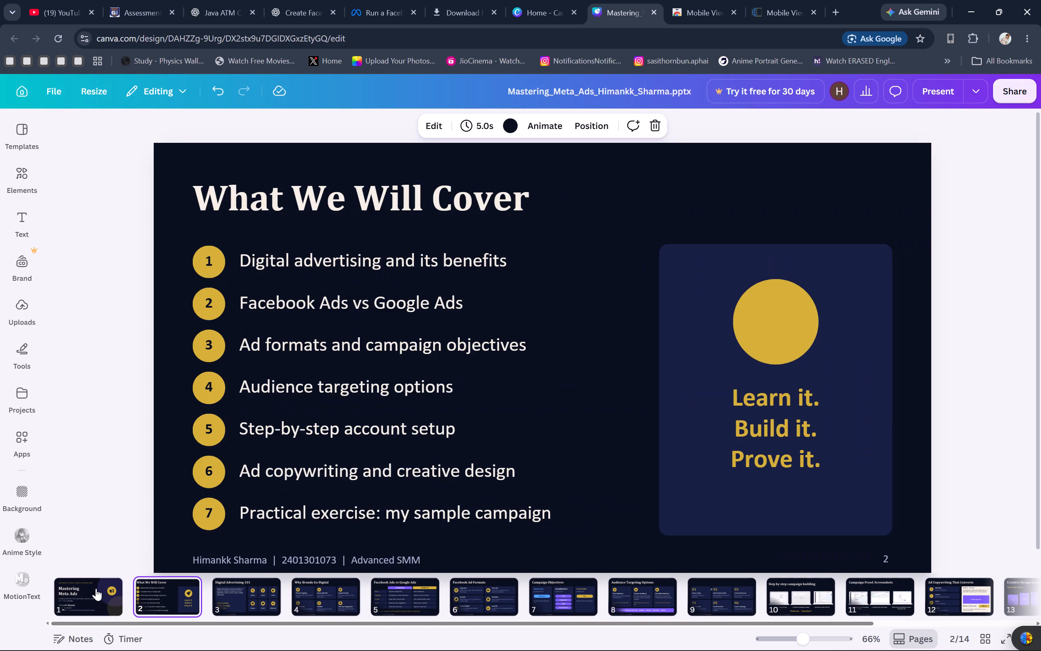
{"action": "key", "text": "Right"}
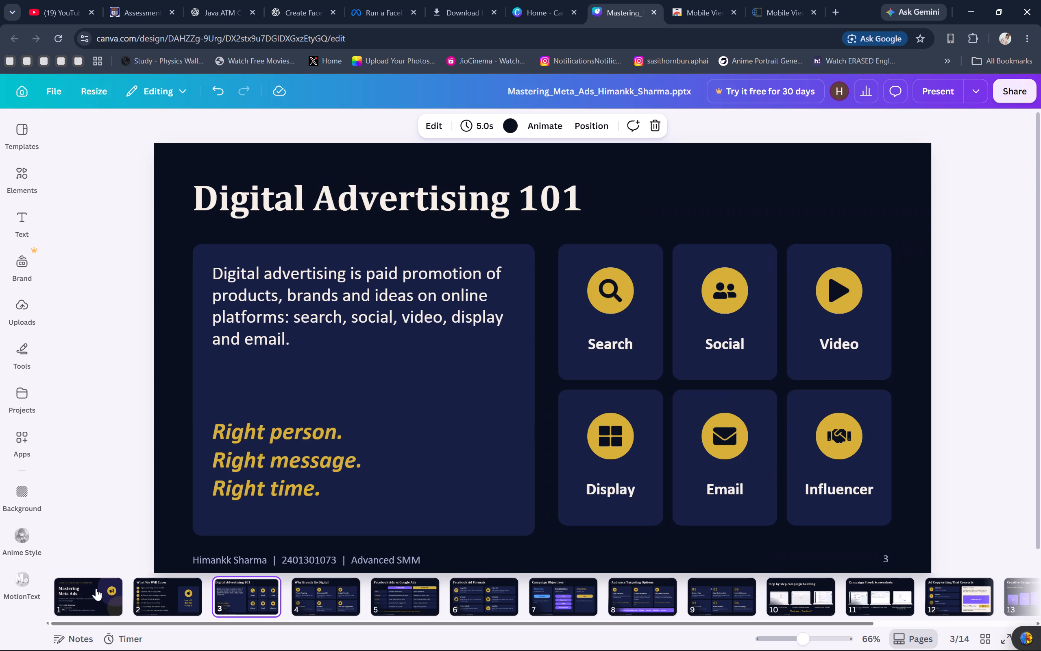
{"action": "key", "text": "Right"}
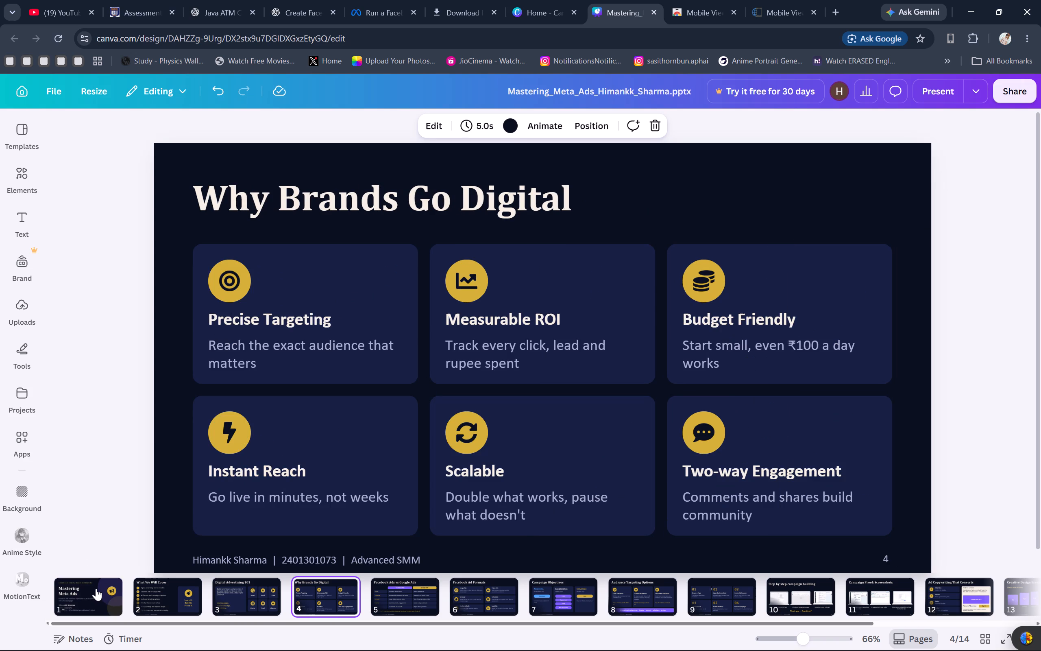
{"action": "key", "text": "Right"}
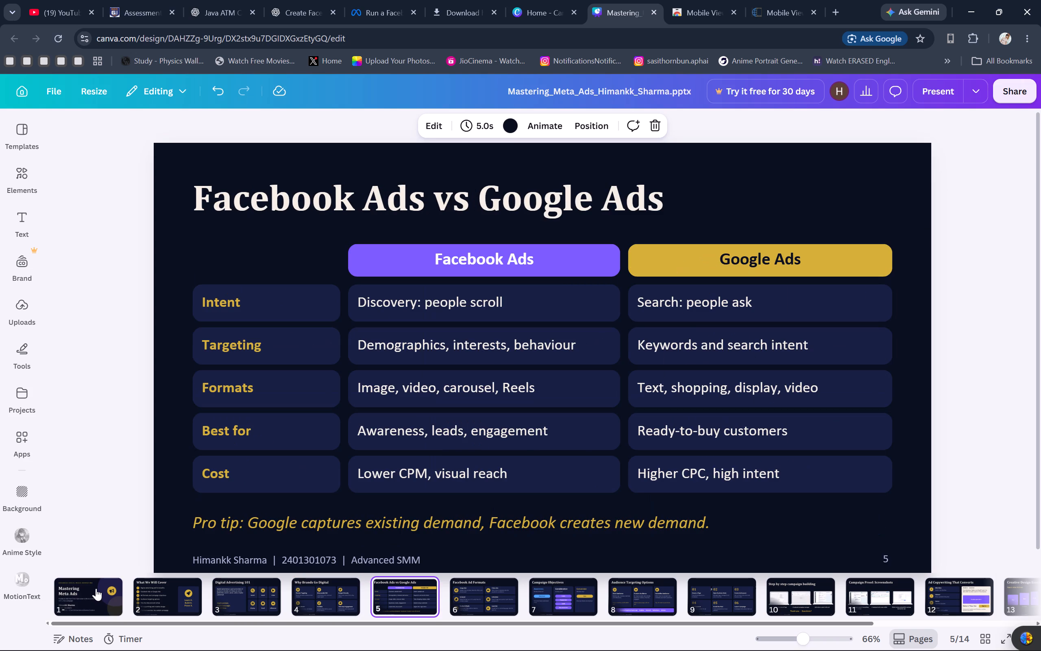
{"action": "key", "text": "Right"}
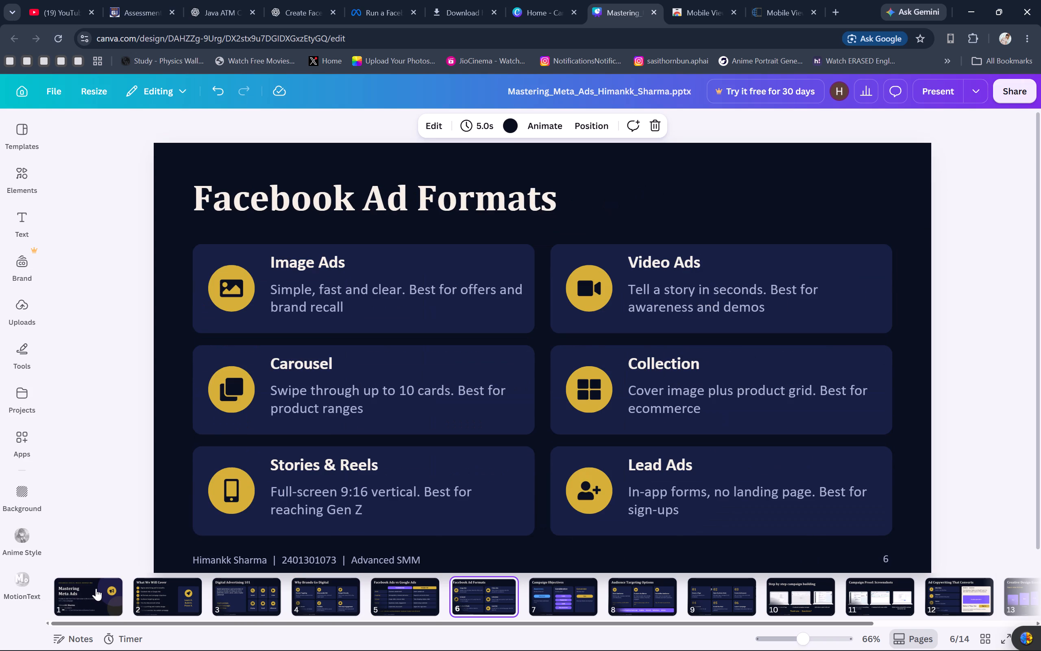
{"action": "key", "text": "Right"}
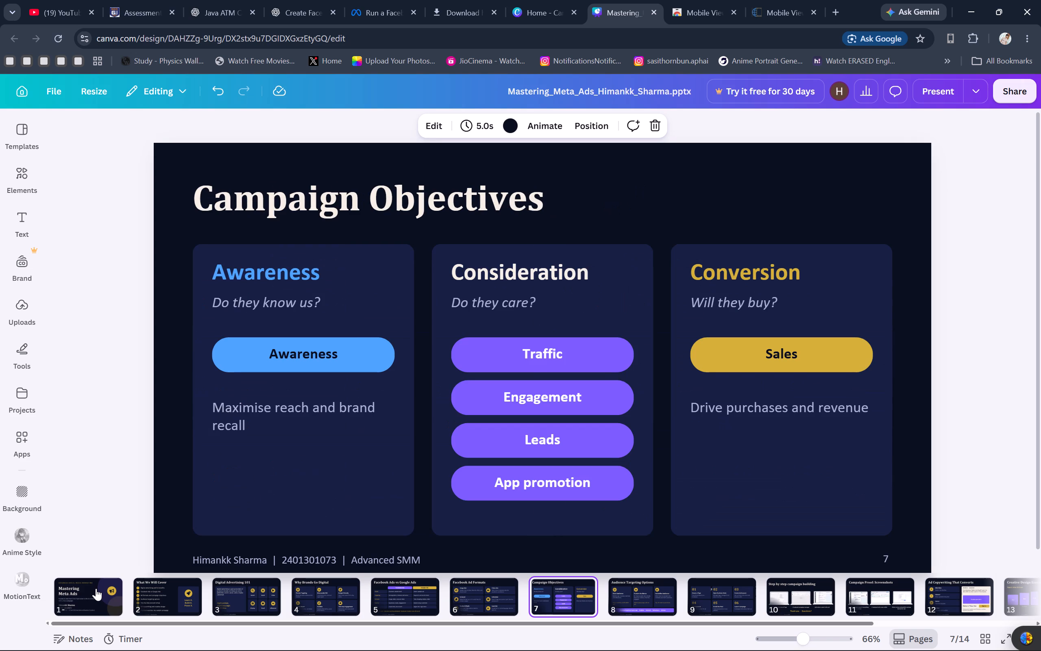
{"action": "key", "text": "Right"}
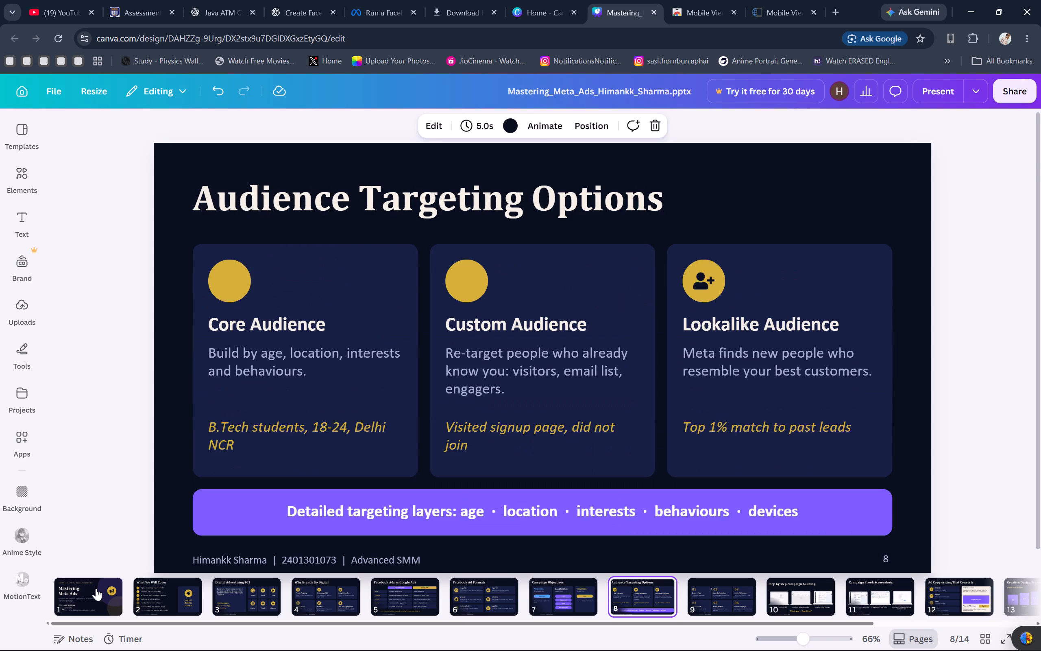
{"action": "key", "text": "Right"}
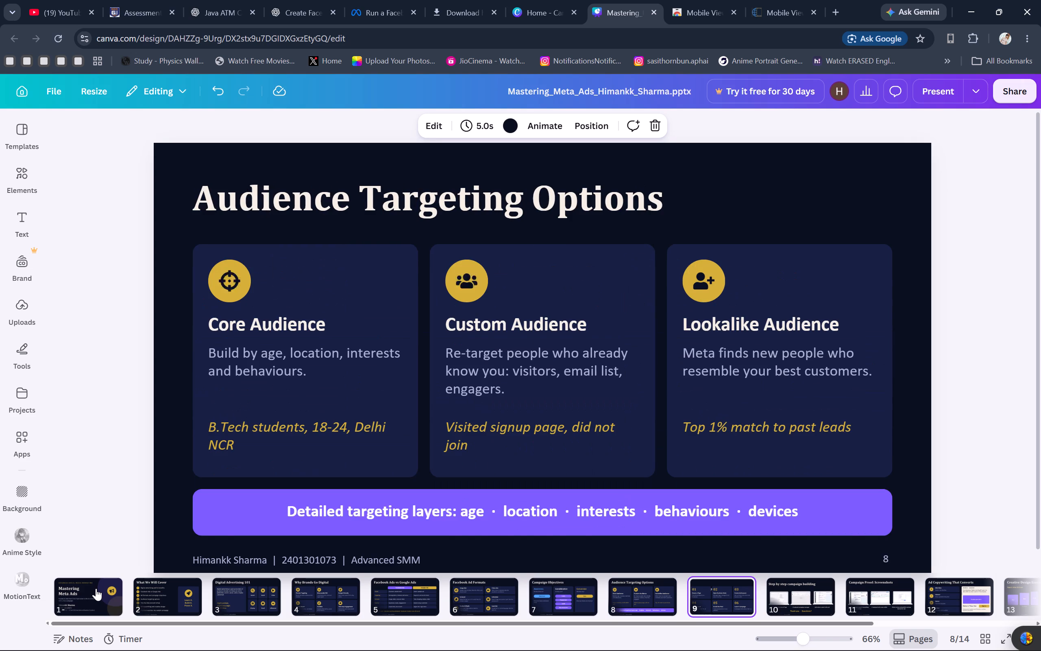
{"action": "key", "text": "Right"}
{"action": "key", "text": "Right"}
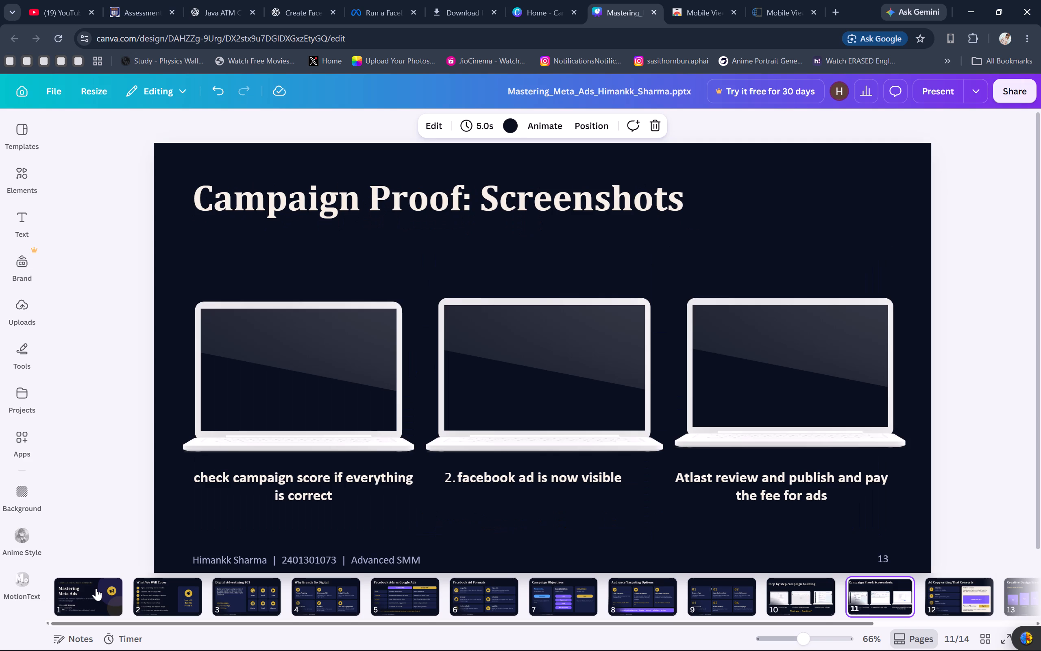
{"action": "scroll", "coordinate": [96, 588], "scroll_direction": "up", "scroll_amount": 1}
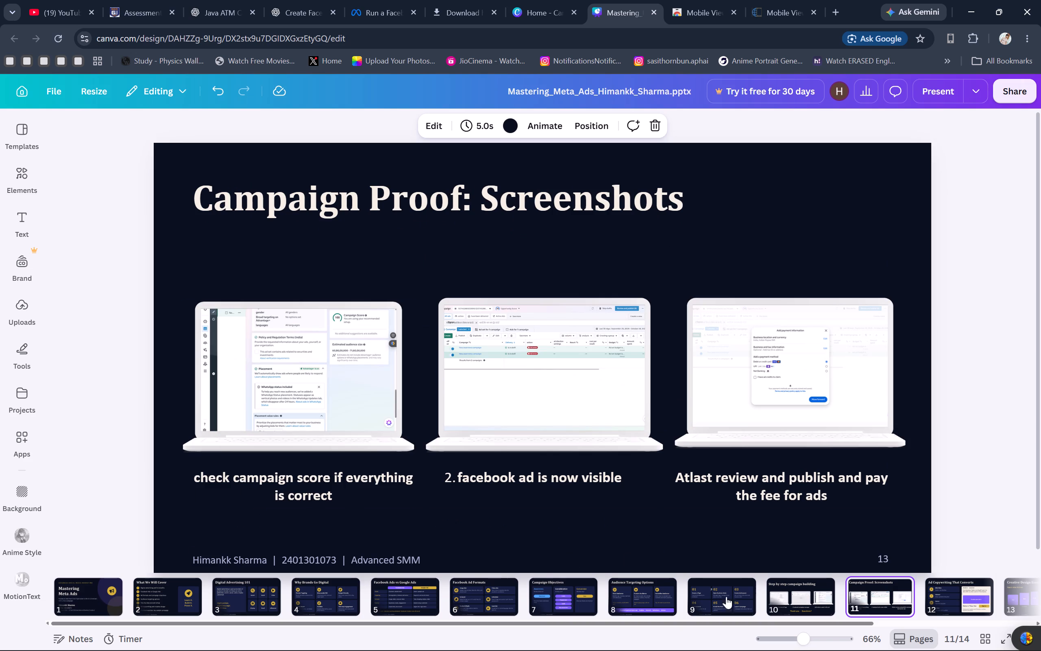
Replace the "Campaign Proof: Screenshots" title on page 11 with "Step by step campaign building", copied from page 10's title.
{"action": "left_click", "coordinate": [786, 593]}
{"action": "left_click", "coordinate": [551, 240]}
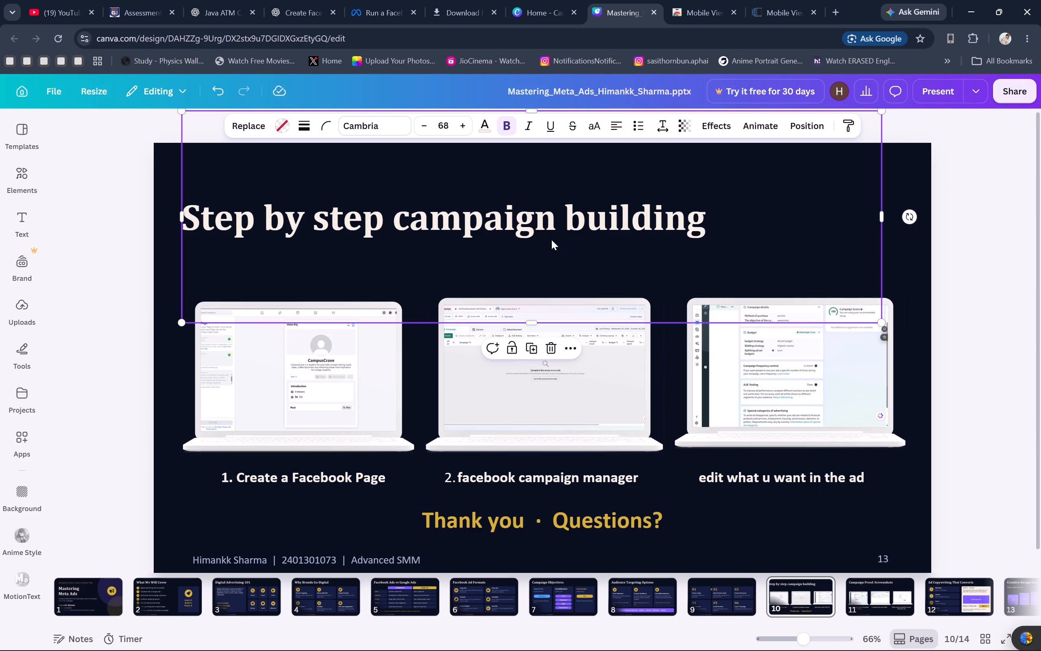
{"action": "key", "text": "ctrl+a"}
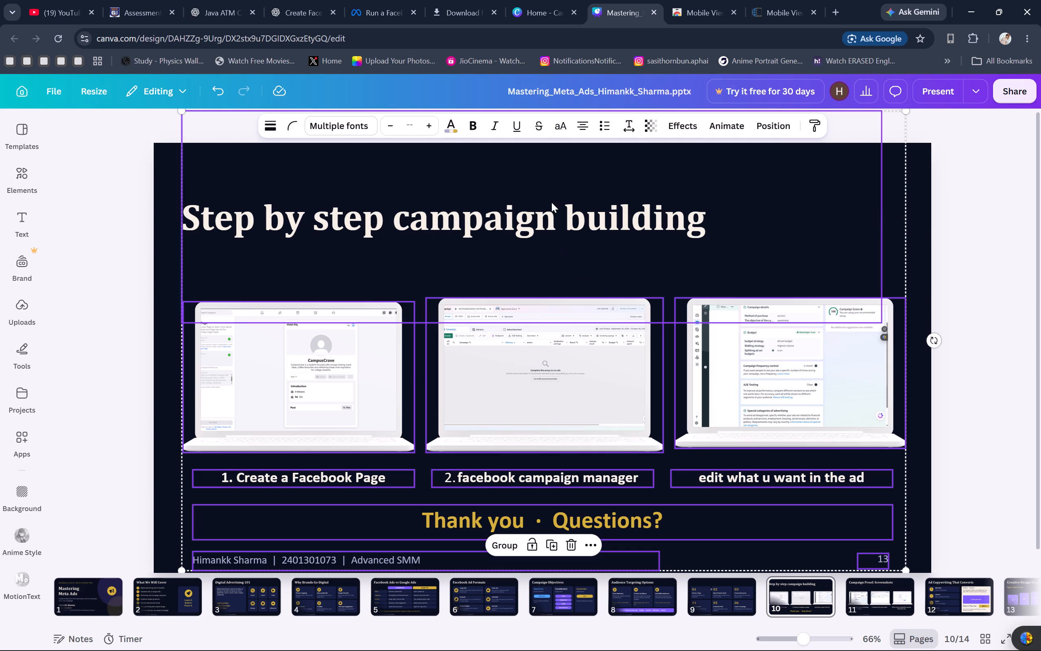
{"action": "left_click", "coordinate": [551, 202]}
{"action": "double_click", "coordinate": [557, 216]}
{"action": "left_click", "coordinate": [958, 237]}
{"action": "double_click", "coordinate": [721, 235]}
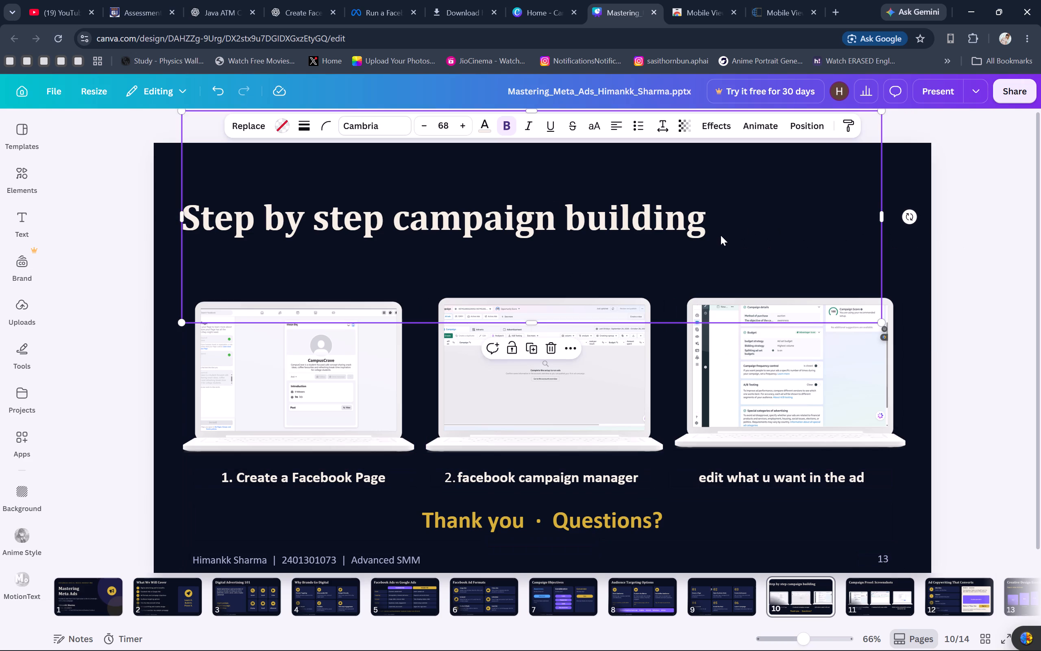
{"action": "left_click", "coordinate": [721, 235]}
{"action": "key", "text": "ctrl+c"}
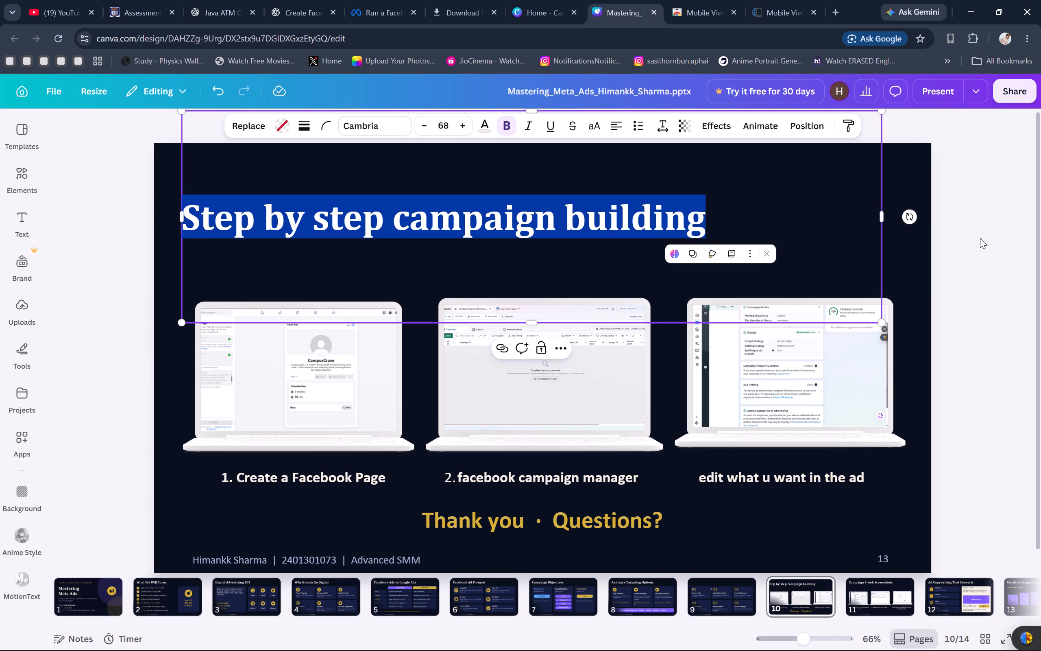
{"action": "left_click", "coordinate": [991, 236]}
{"action": "left_click", "coordinate": [875, 596]}
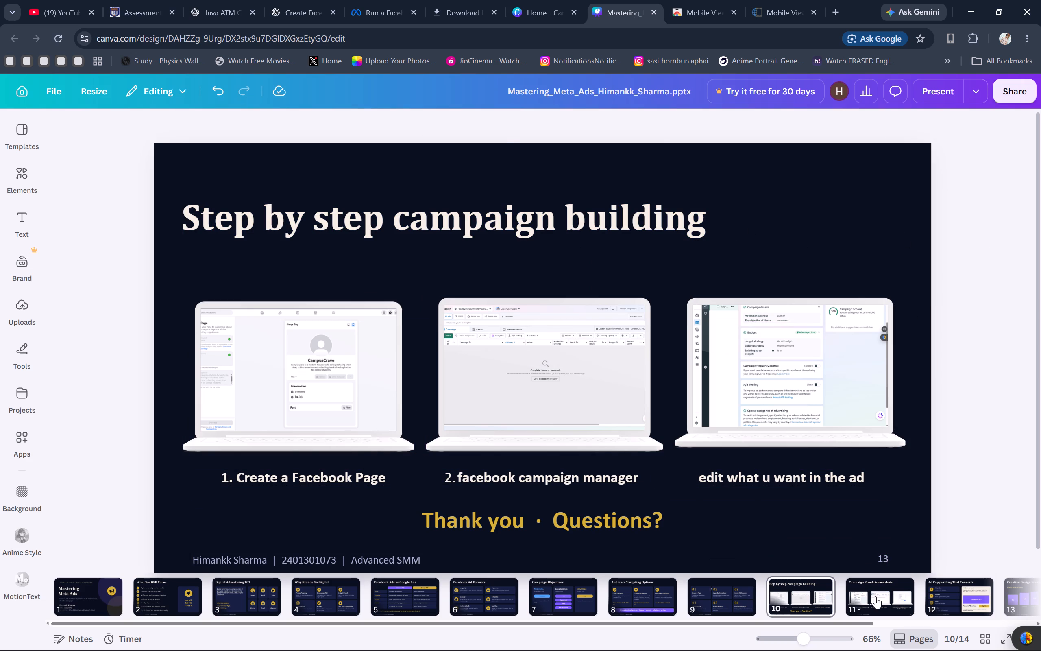
{"action": "double_click", "coordinate": [474, 209]}
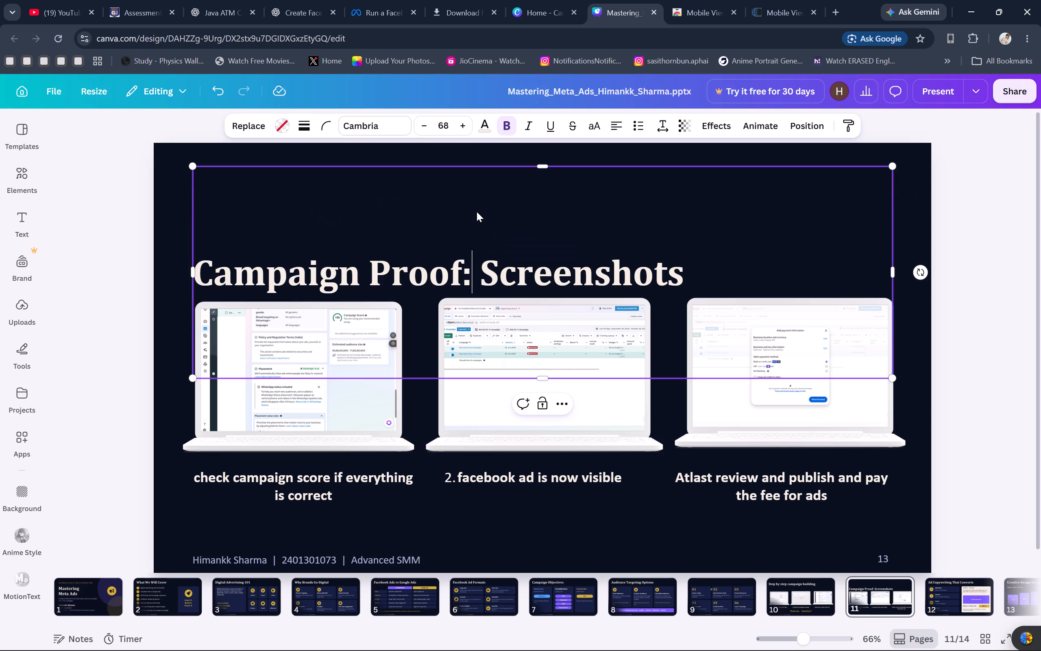
{"action": "left_click_drag", "start_coordinate": [702, 268], "coordinate": [203, 274]}
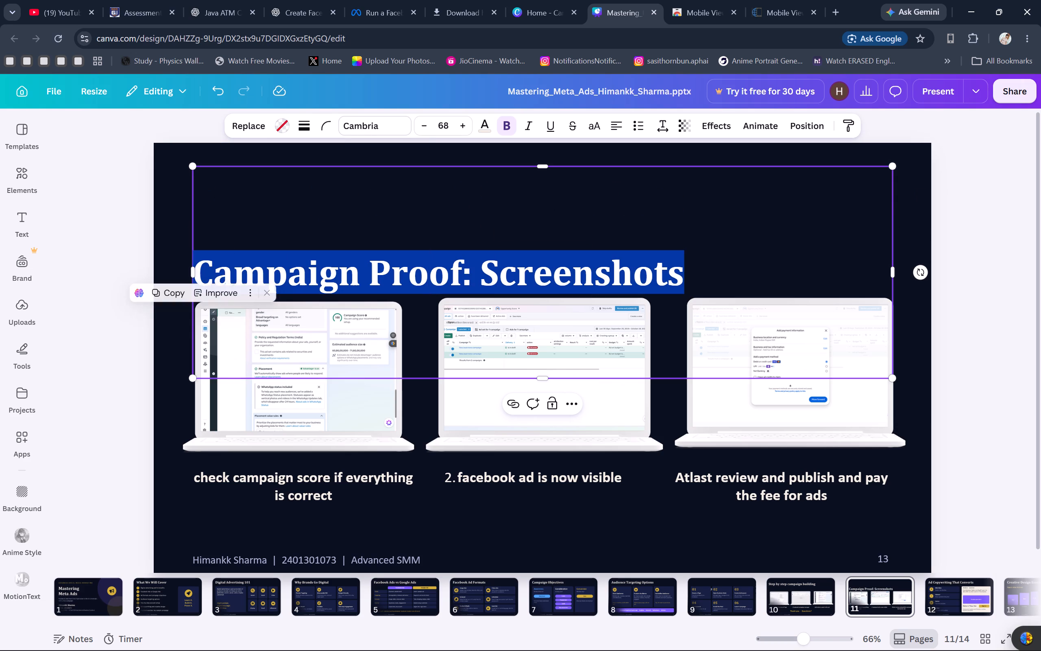
{"action": "key", "text": "BackSpace"}
{"action": "key", "text": "ctrl+v"}
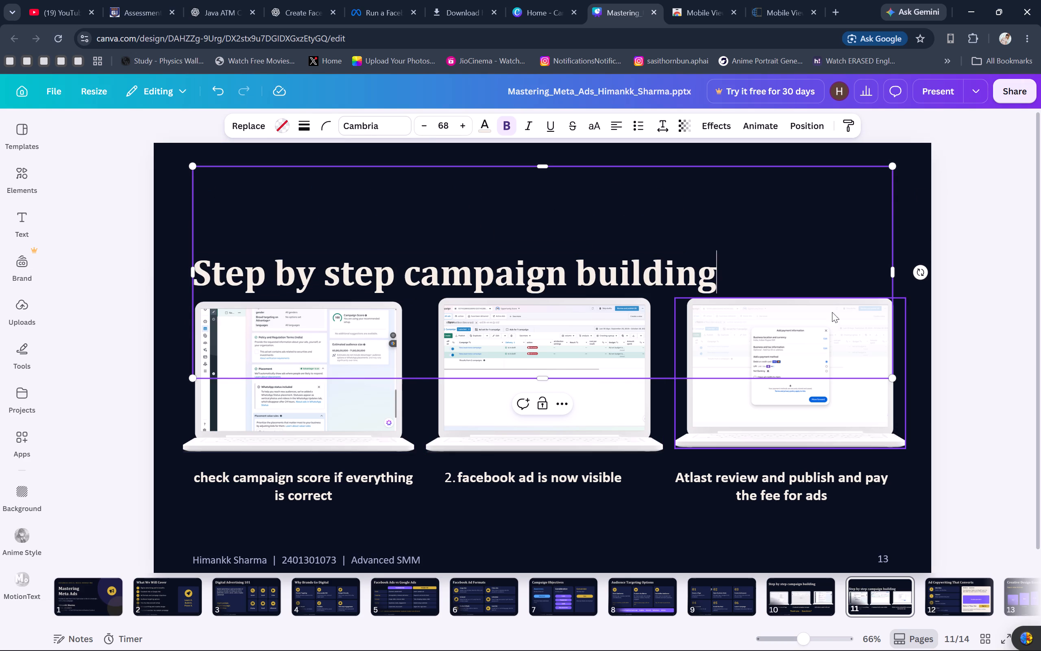
{"action": "left_click", "coordinate": [989, 313]}
Move the page 11 title up so it sits clear above the three laptop mockups.
{"action": "left_click_drag", "start_coordinate": [605, 282], "coordinate": [602, 242]}
{"action": "left_click", "coordinate": [602, 242]}
{"action": "left_click", "coordinate": [967, 303]}
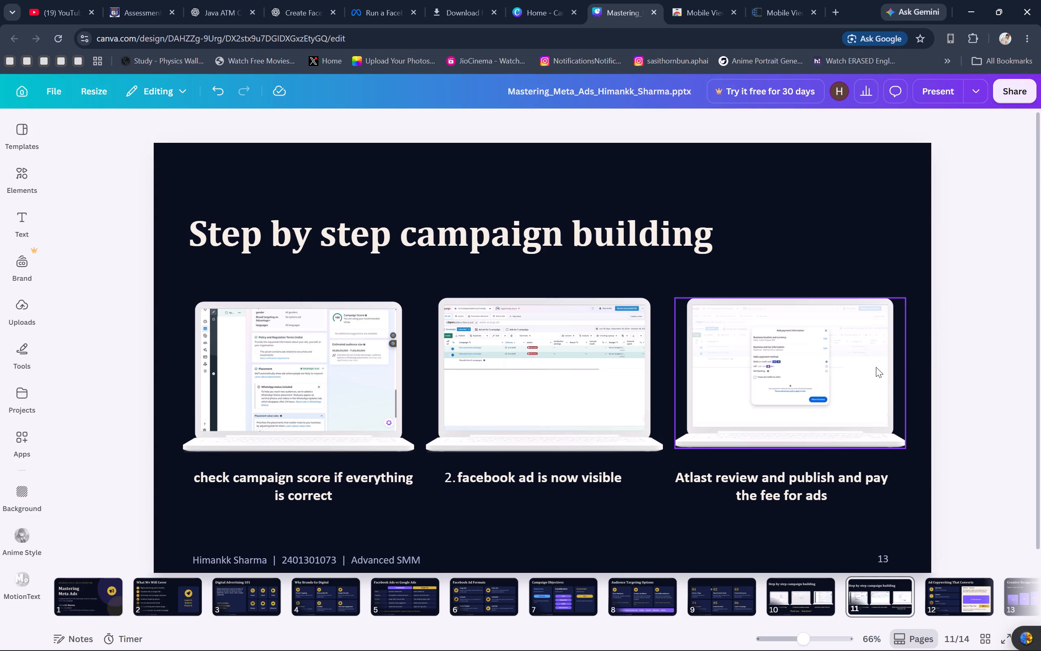
Download all pages of the presentation as a PDF with the Digital preset.
{"action": "left_click", "coordinate": [940, 593]}
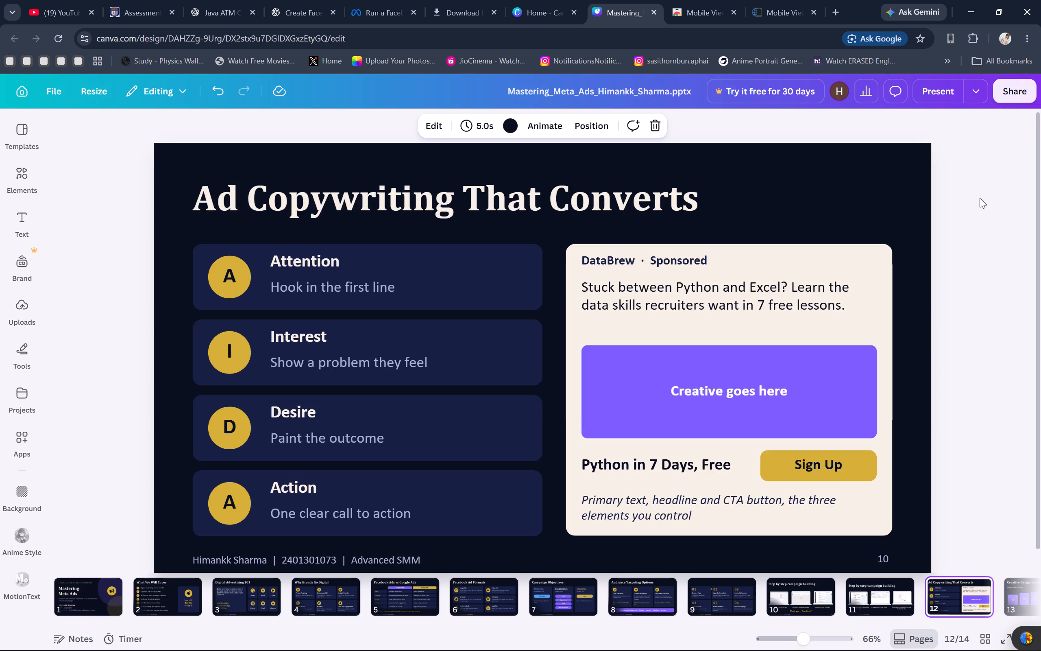
{"action": "left_click", "coordinate": [1002, 97]}
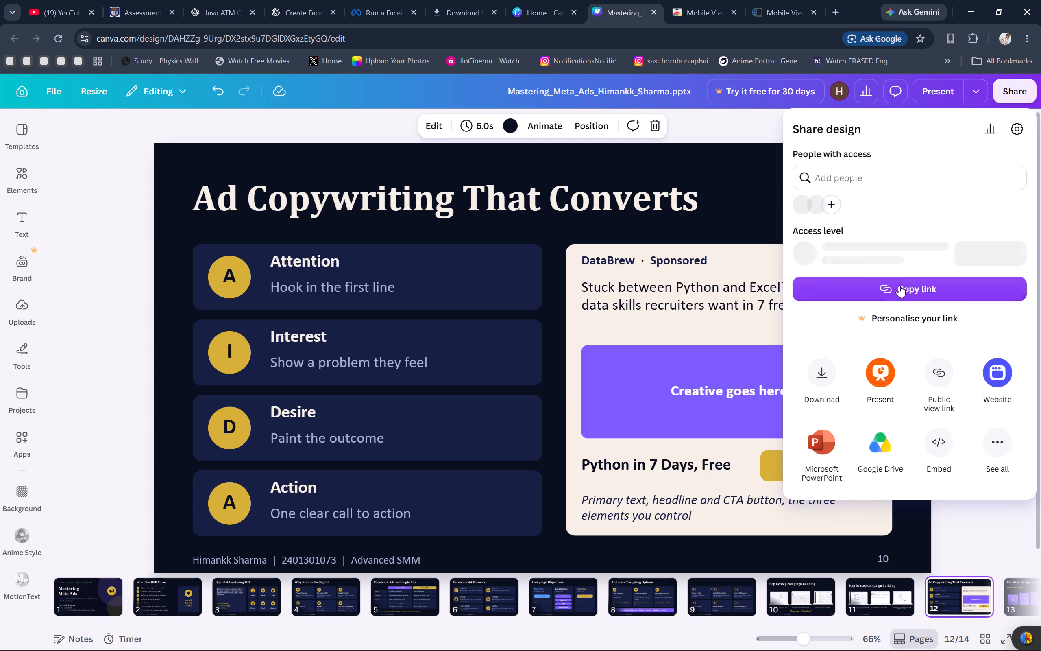
{"action": "left_click", "coordinate": [827, 382]}
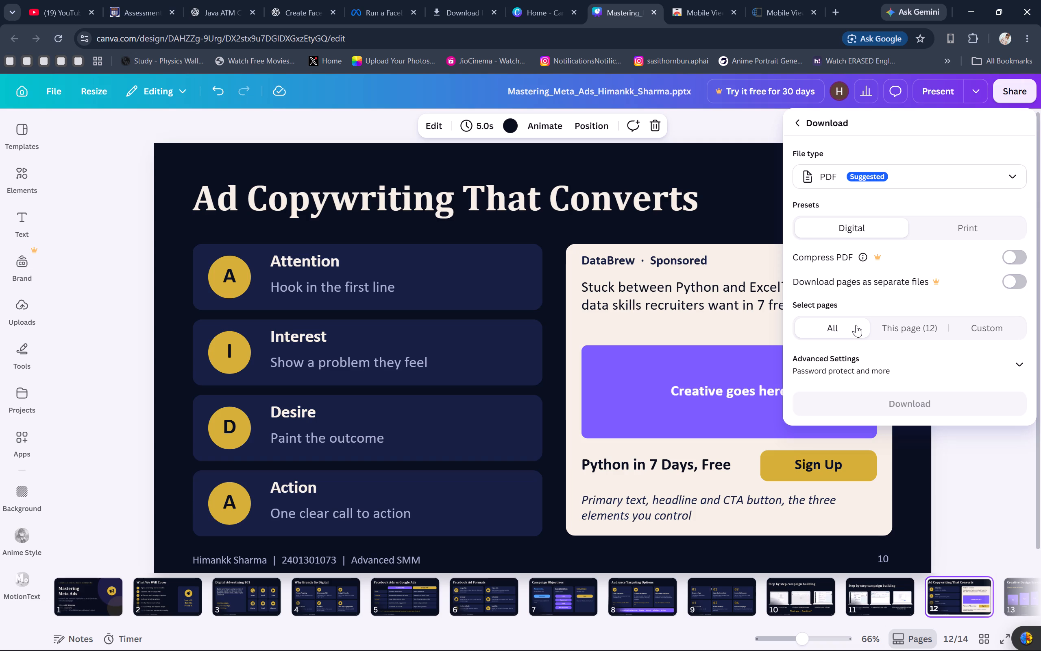
{"action": "left_click", "coordinate": [881, 400]}
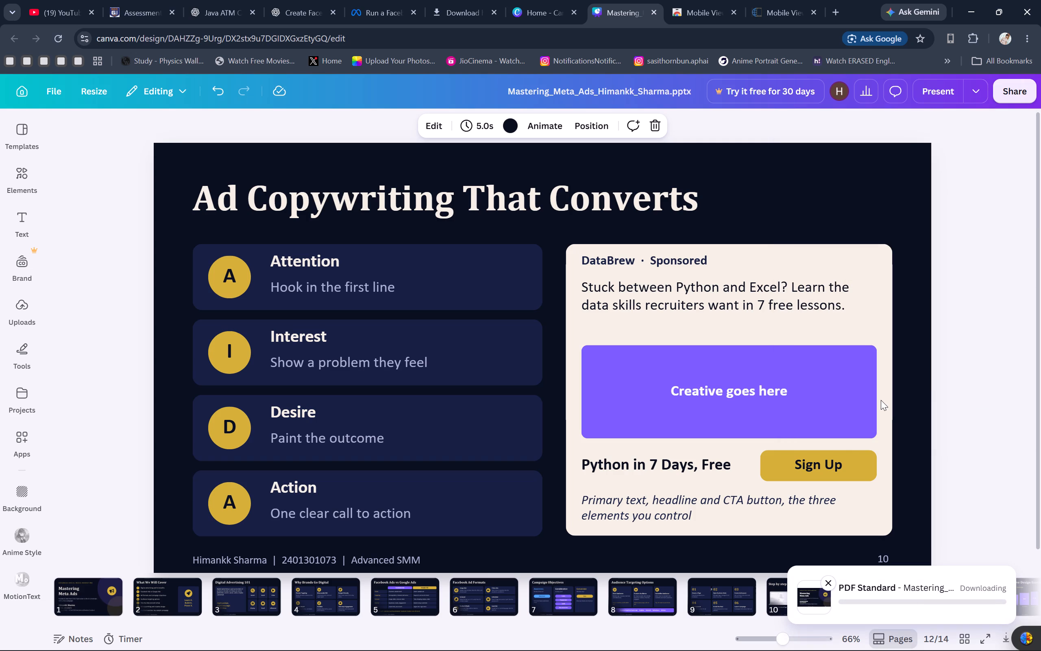
Download all pages of the presentation as a Microsoft PowerPoint document.
{"action": "left_click", "coordinate": [1026, 93]}
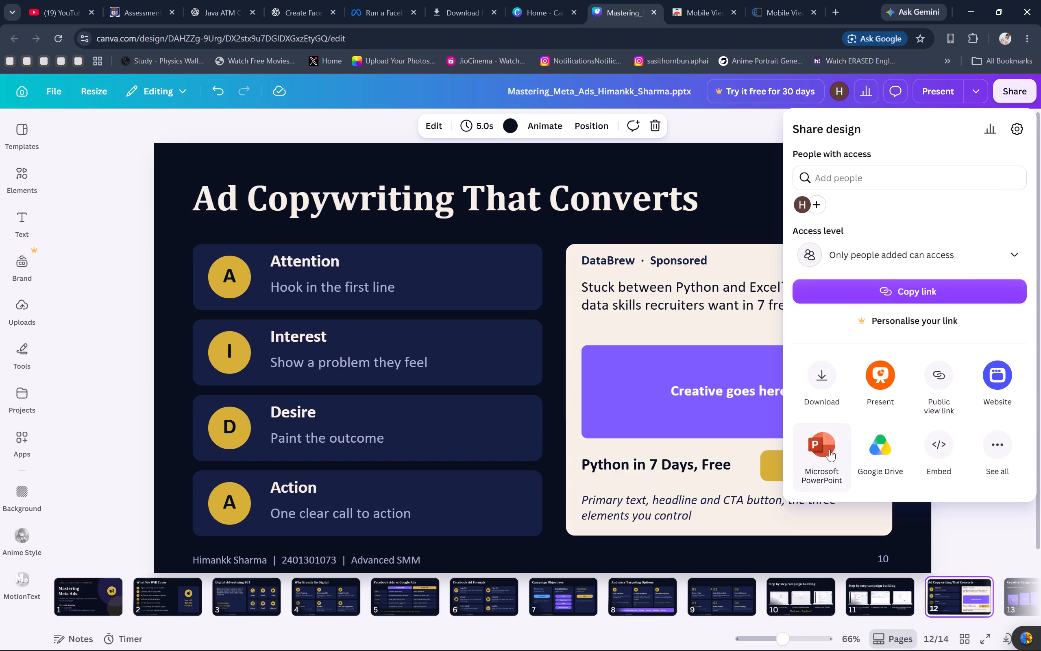
{"action": "left_click", "coordinate": [830, 449]}
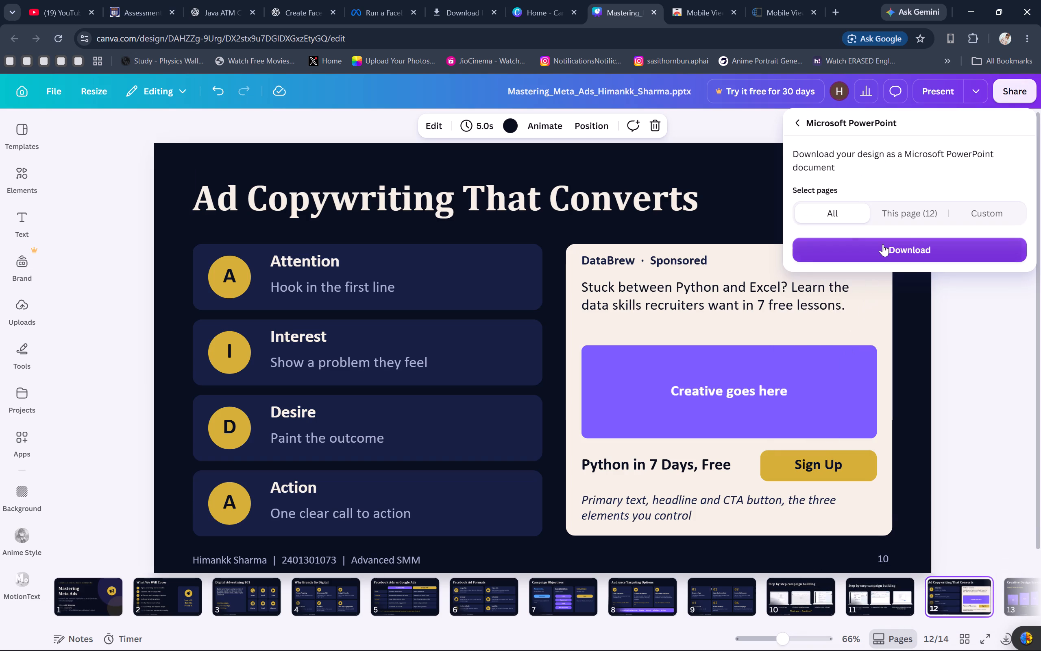
{"action": "left_click", "coordinate": [883, 244]}
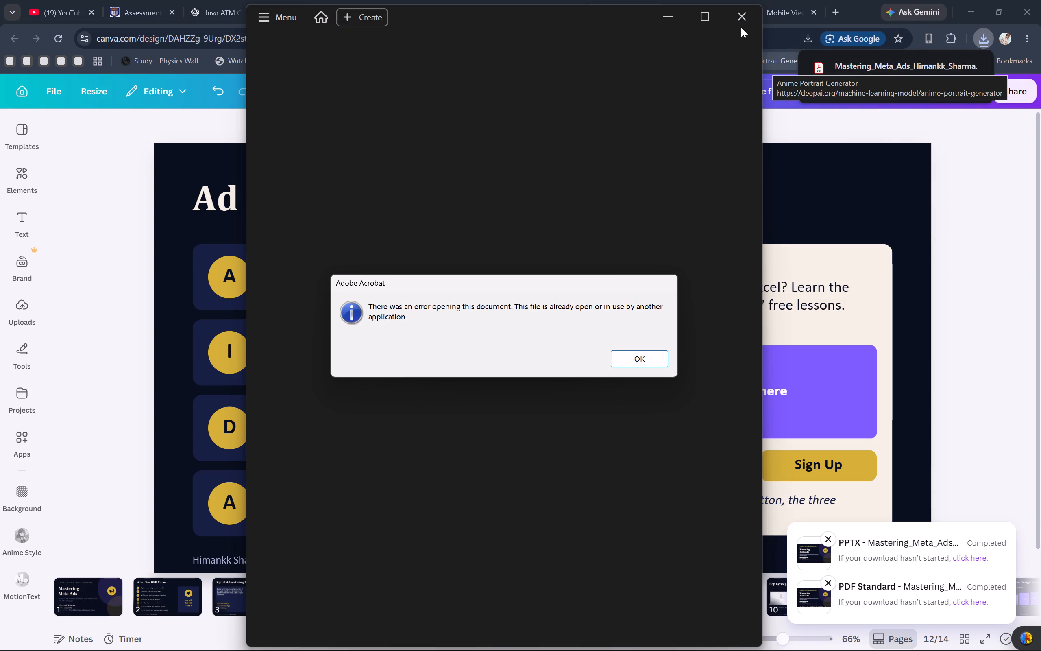
Dismiss the Adobe Acrobat dialog and close its window to get back to the presentation.
{"action": "left_click", "coordinate": [745, 22]}
{"action": "left_click", "coordinate": [638, 360]}
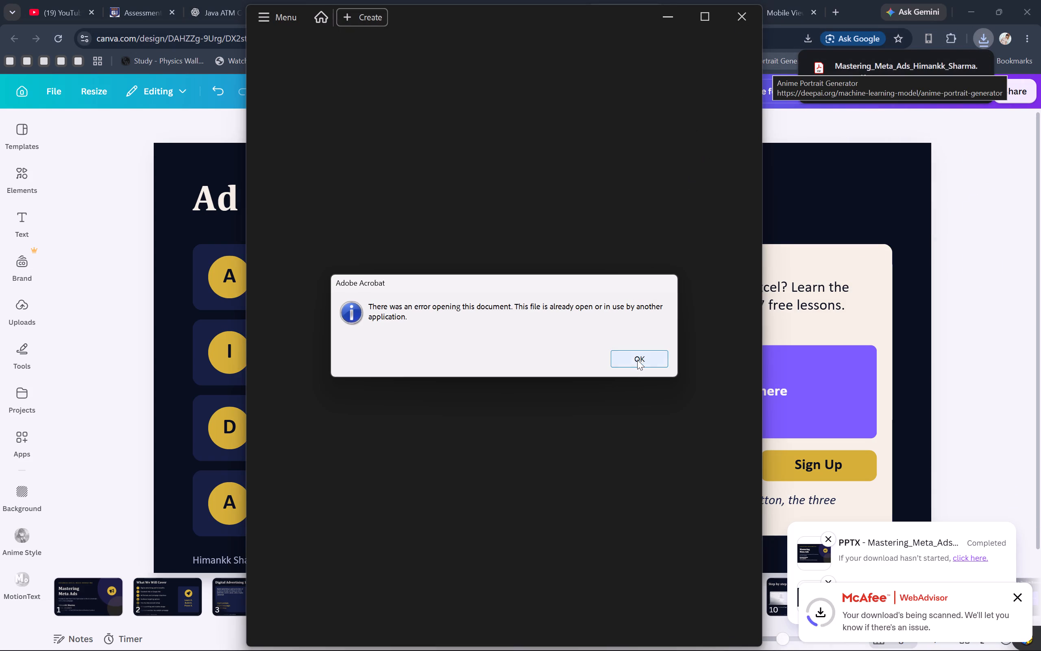
{"action": "left_click", "coordinate": [751, 24]}
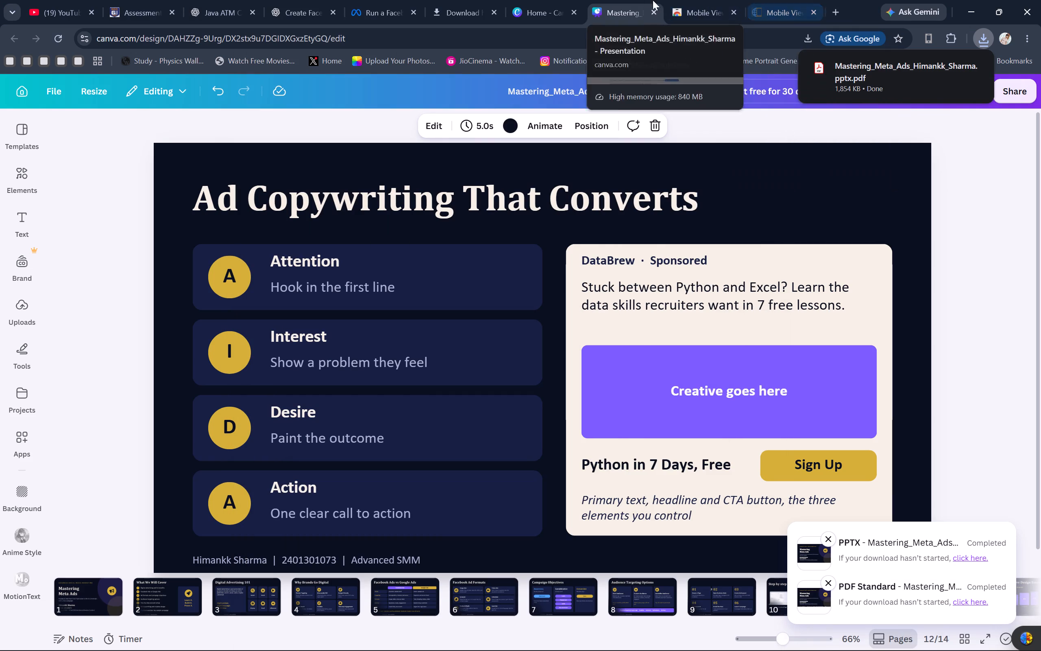
Open a new browser tab and enter "geet" to find the Geeta University site.
{"action": "left_click", "coordinate": [831, 5]}
{"action": "type", "text": "geet"}
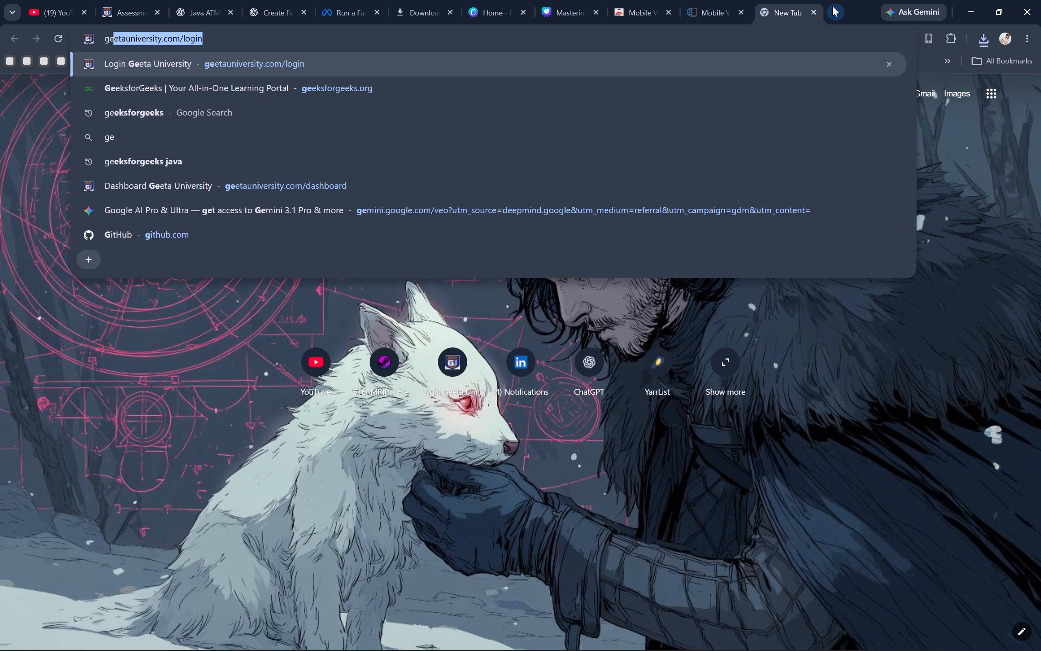
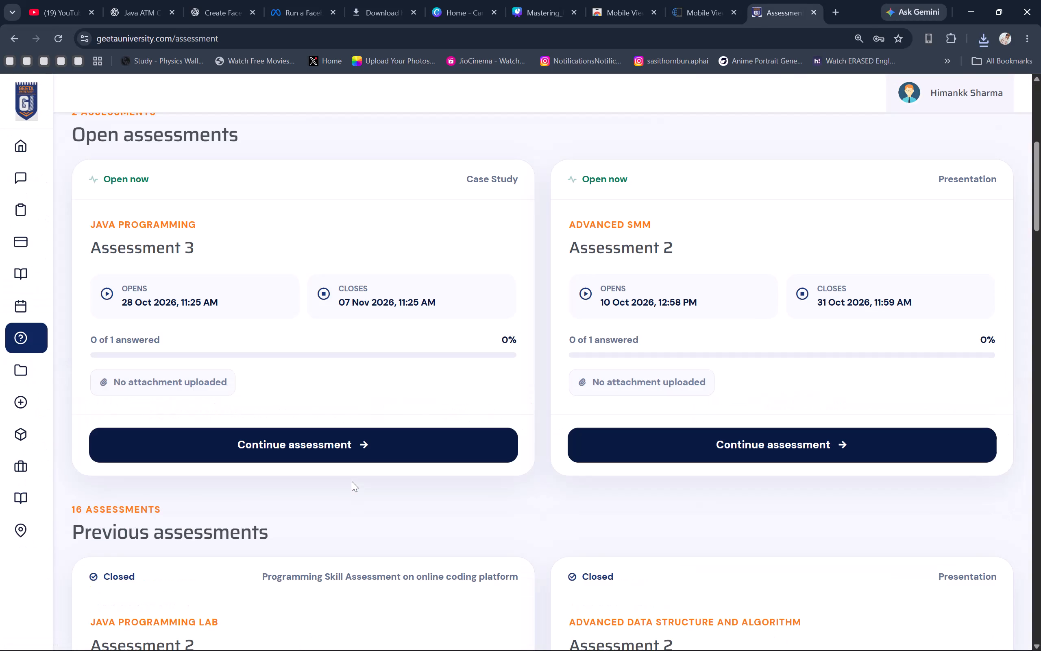
Open the Advanced SMM Assessment 2 and go to its file upload area.
{"action": "left_click", "coordinate": [722, 449]}
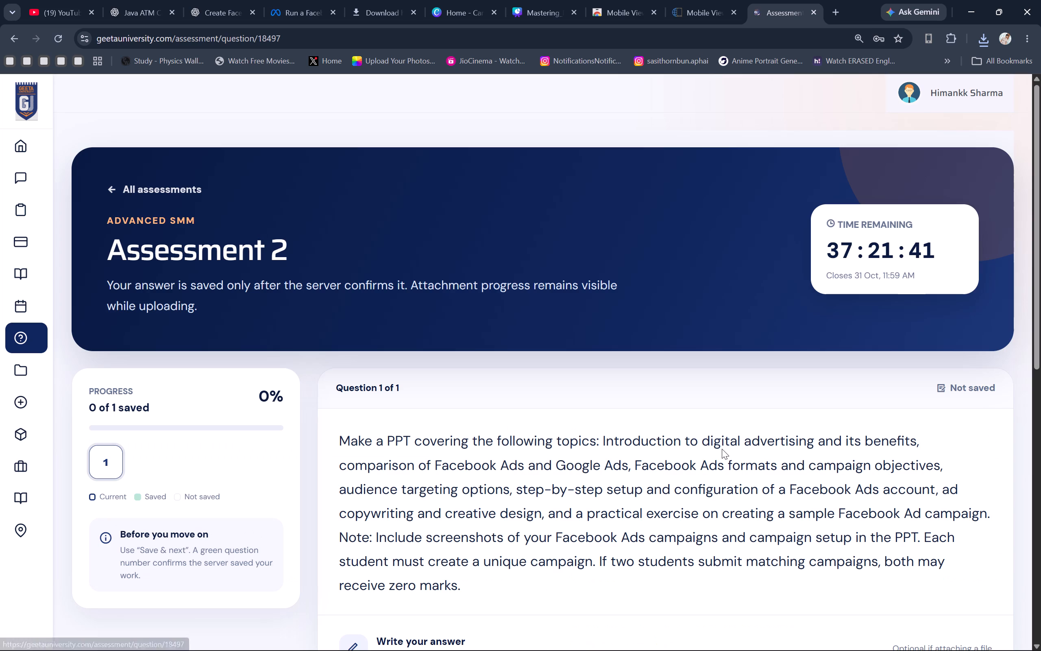
{"action": "scroll", "coordinate": [551, 461], "scroll_direction": "down", "scroll_amount": 4}
{"action": "scroll", "coordinate": [738, 474], "scroll_direction": "down", "scroll_amount": 4}
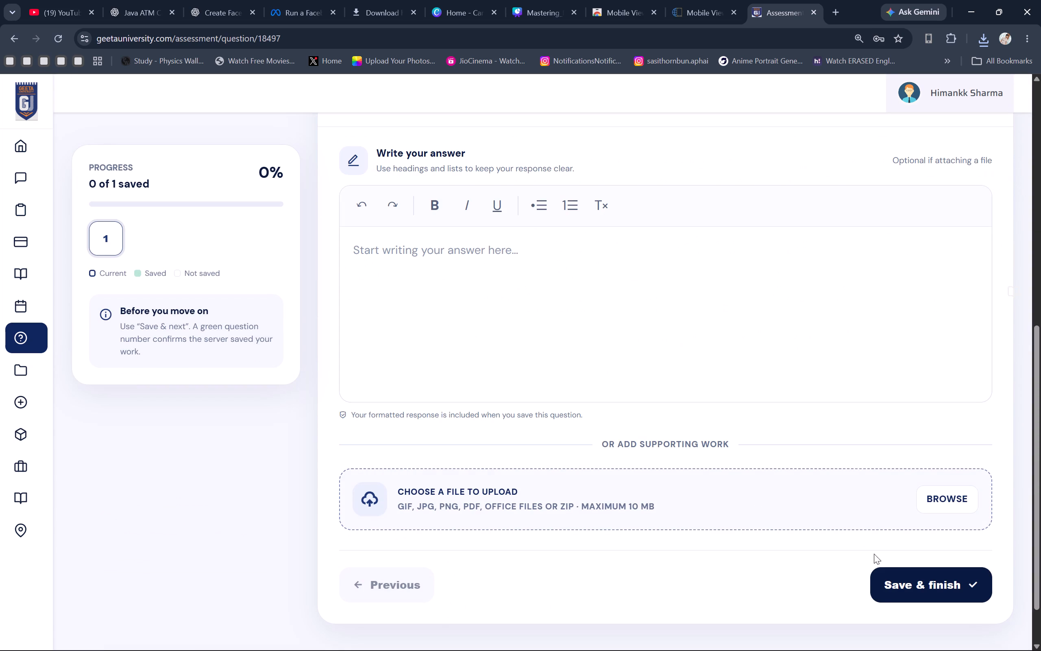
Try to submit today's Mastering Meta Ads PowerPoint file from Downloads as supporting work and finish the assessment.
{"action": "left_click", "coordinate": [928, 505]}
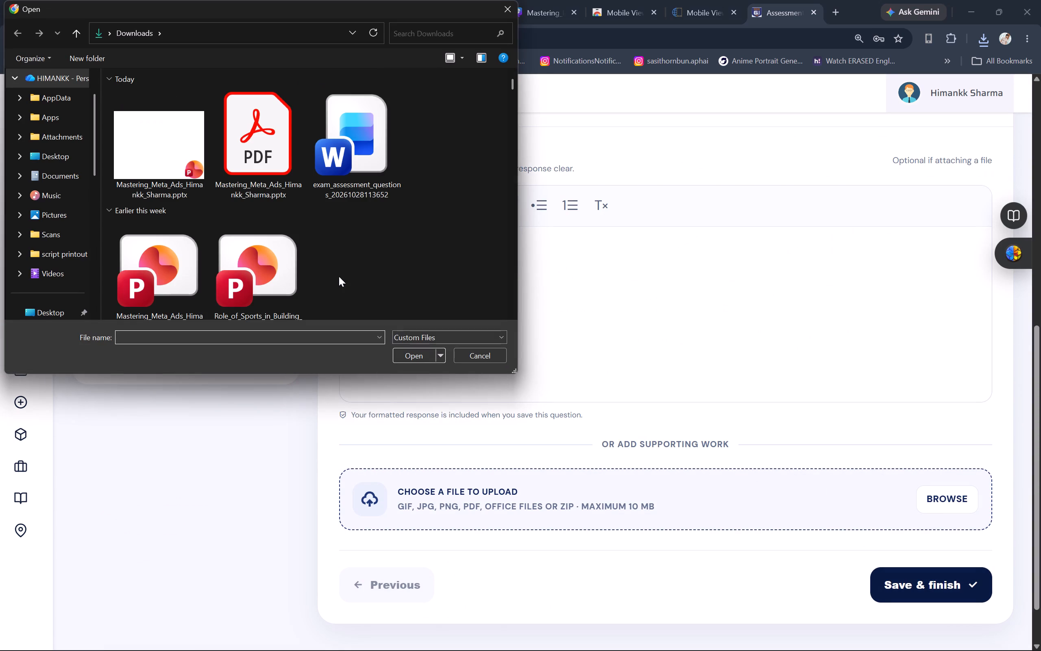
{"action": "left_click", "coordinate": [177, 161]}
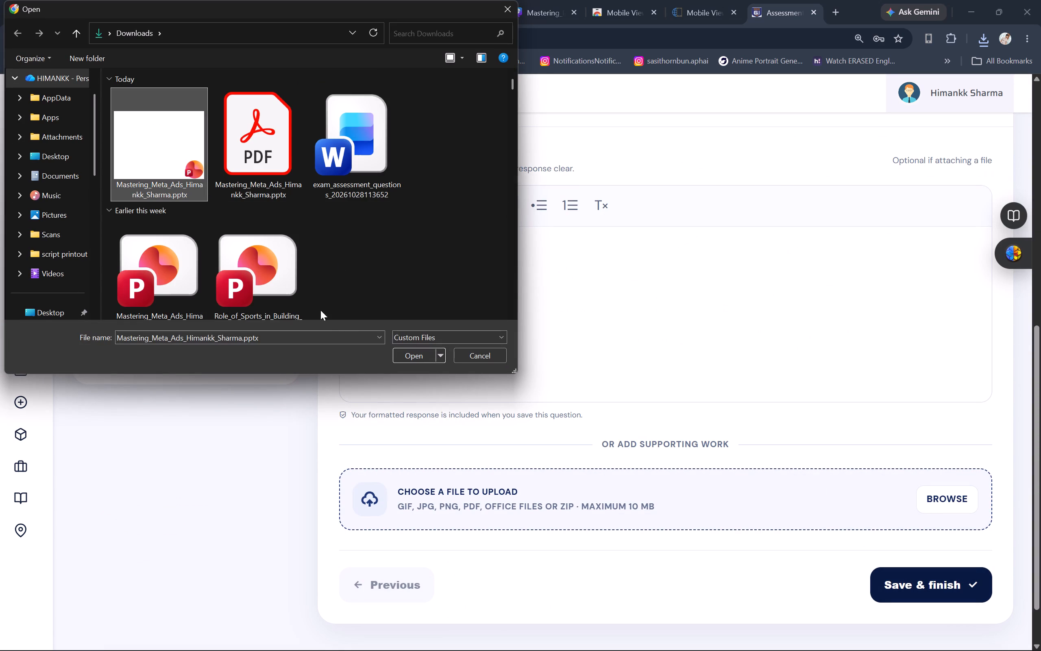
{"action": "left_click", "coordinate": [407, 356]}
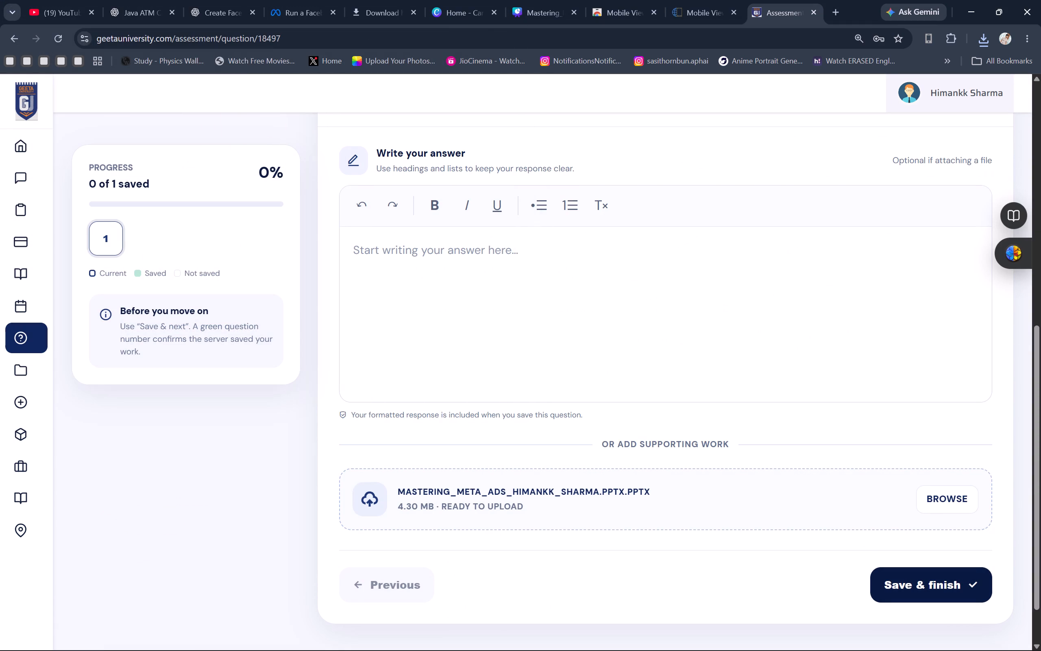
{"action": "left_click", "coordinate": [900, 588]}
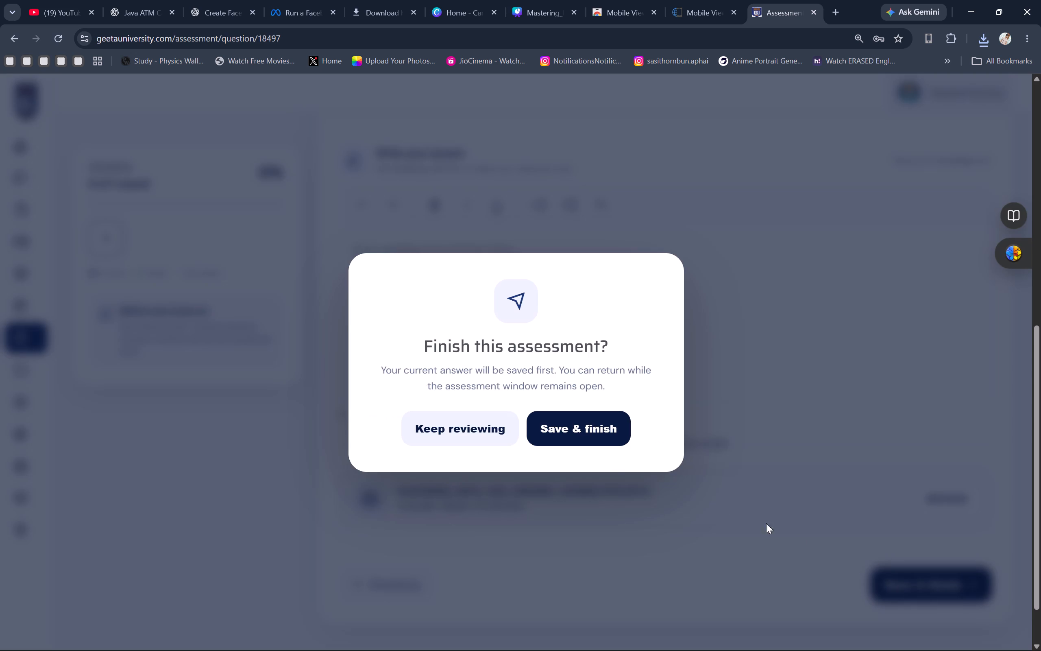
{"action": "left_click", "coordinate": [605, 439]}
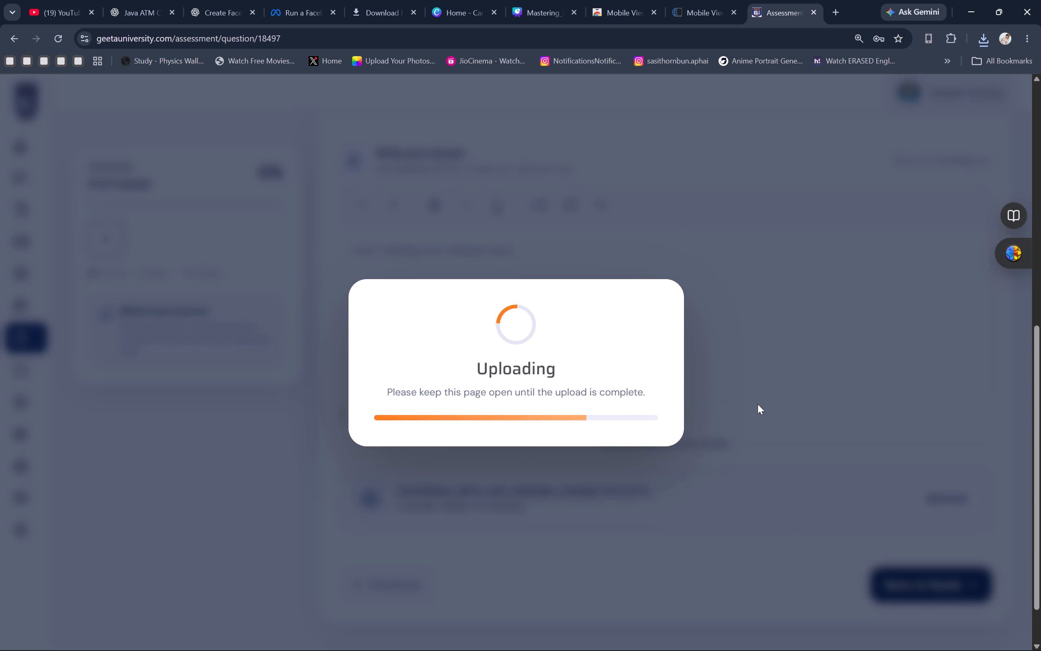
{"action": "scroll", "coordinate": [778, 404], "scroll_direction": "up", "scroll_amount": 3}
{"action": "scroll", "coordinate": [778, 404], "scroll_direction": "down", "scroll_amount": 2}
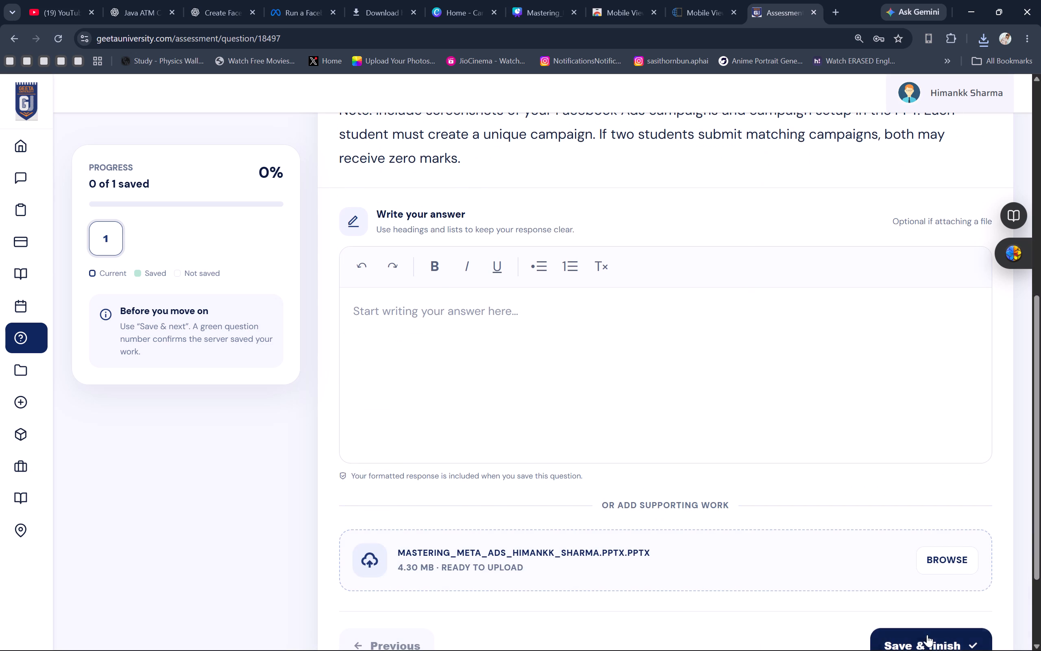
Replace the attachment with the Mastering Meta Ads PDF from Downloads, then save and finish the assessment.
{"action": "left_click", "coordinate": [938, 564]}
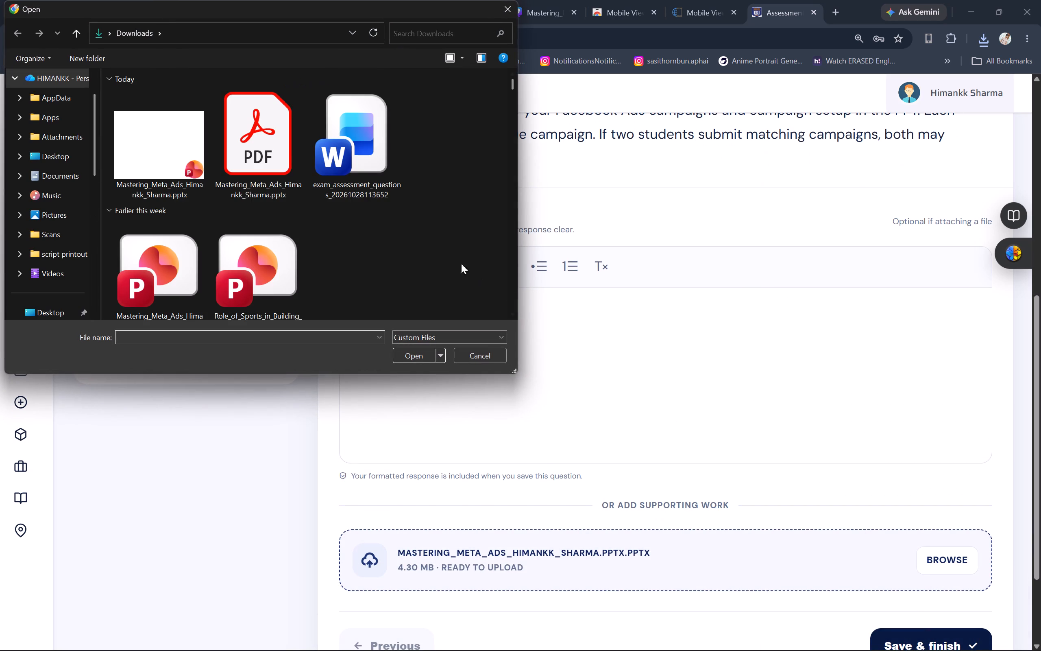
{"action": "left_click", "coordinate": [279, 153]}
{"action": "left_click", "coordinate": [411, 356]}
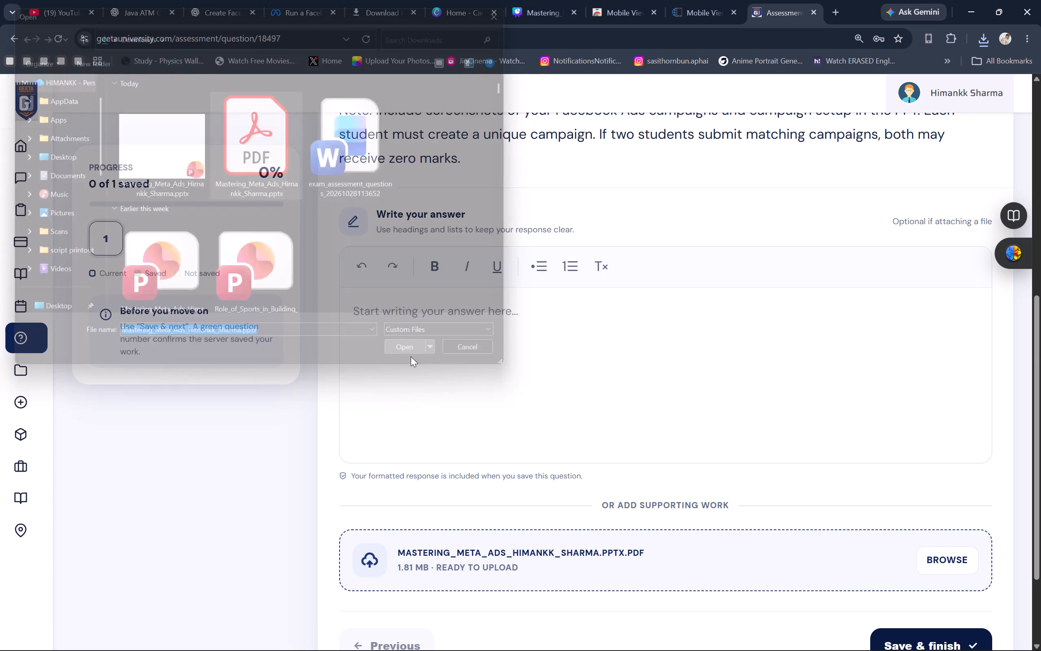
{"action": "scroll", "coordinate": [503, 377], "scroll_direction": "down", "scroll_amount": 3}
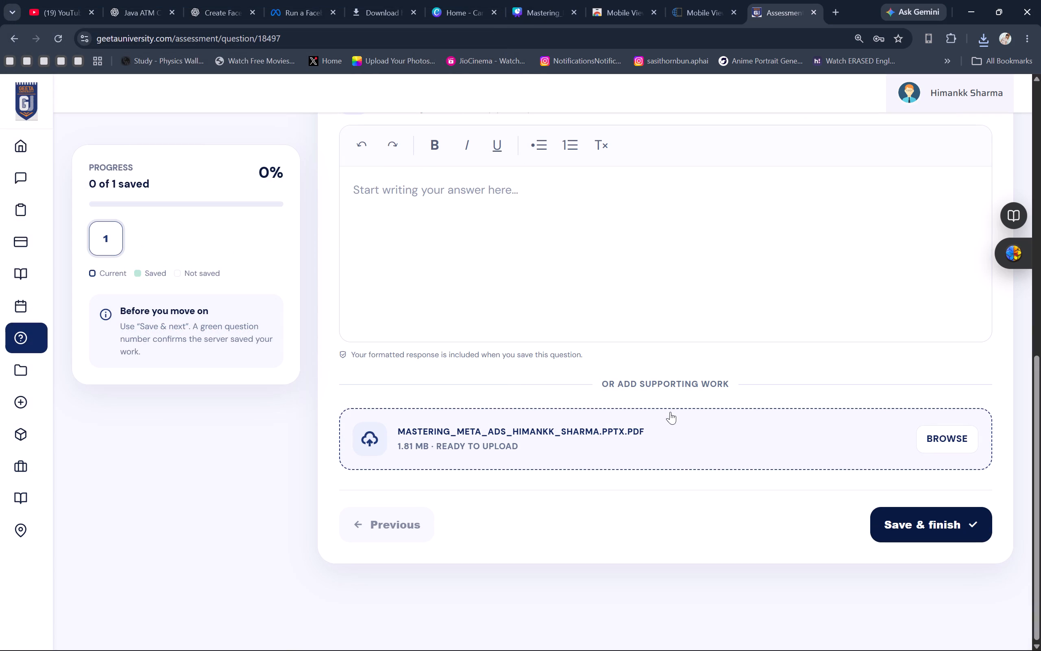
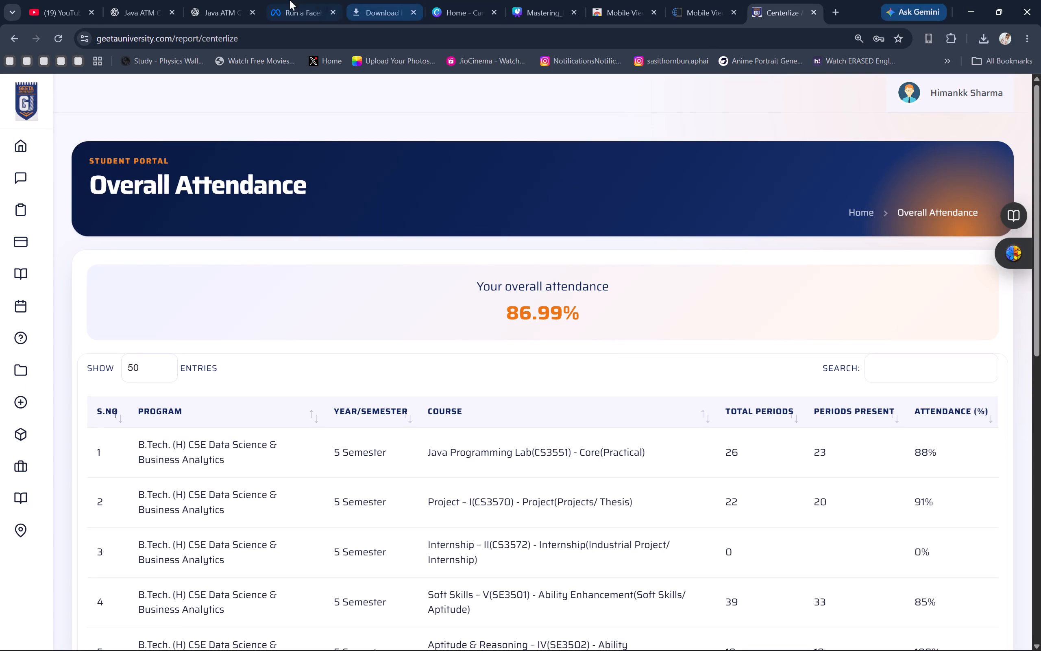
Leave the attendance report and switch to the open YouTube page.
{"action": "left_click", "coordinate": [73, 0]}
{"action": "left_click_drag", "start_coordinate": [83, 119], "coordinate": [107, 177]}
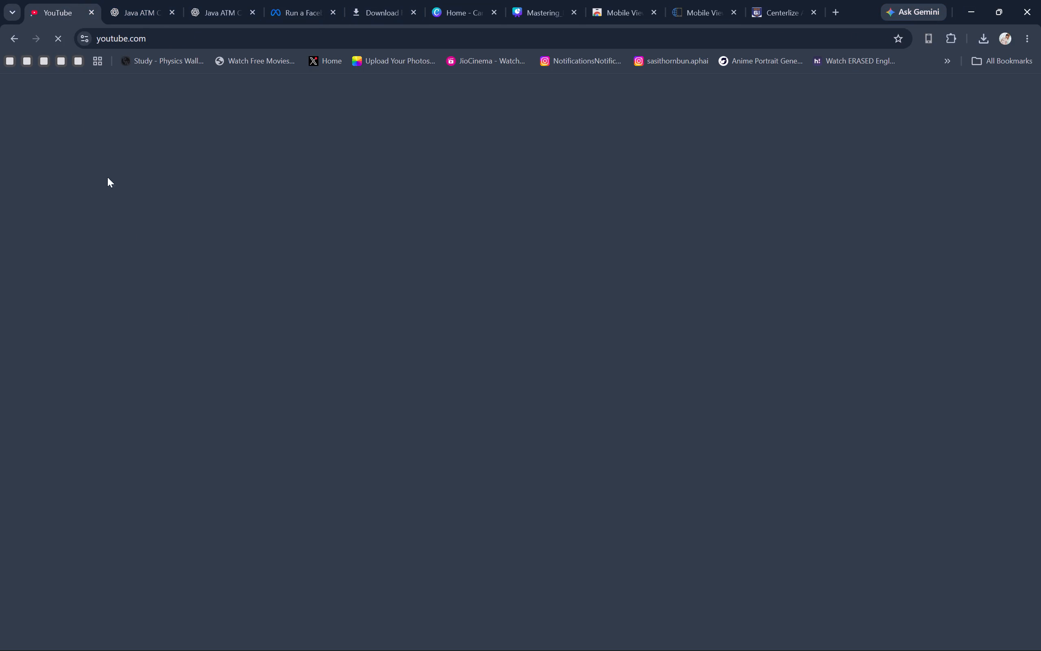
{"action": "left_click_drag", "start_coordinate": [107, 177], "coordinate": [169, 276]}
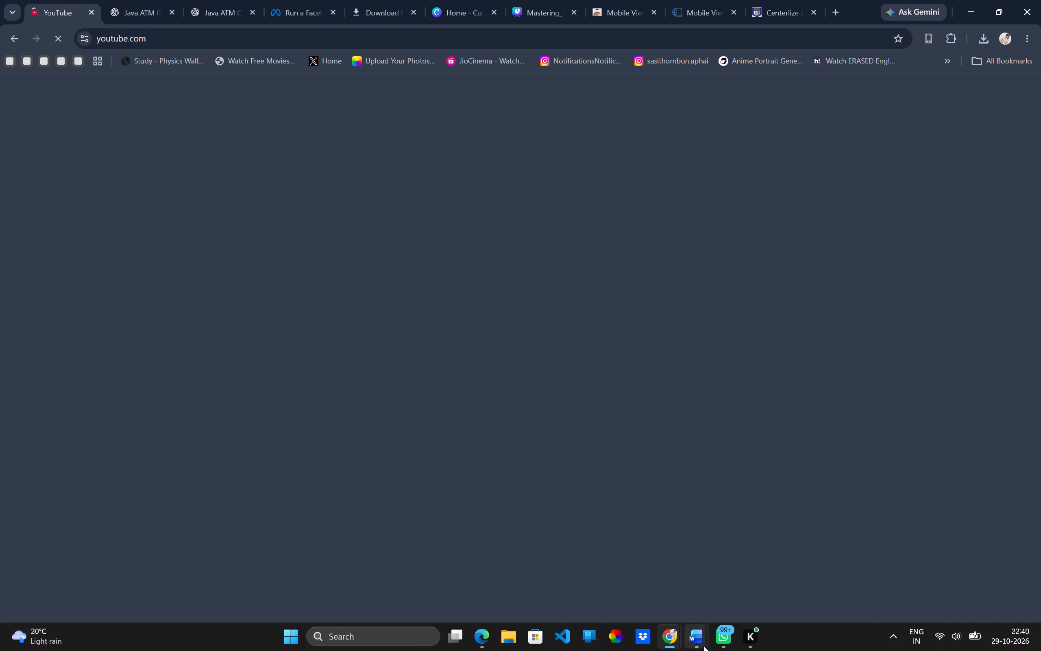